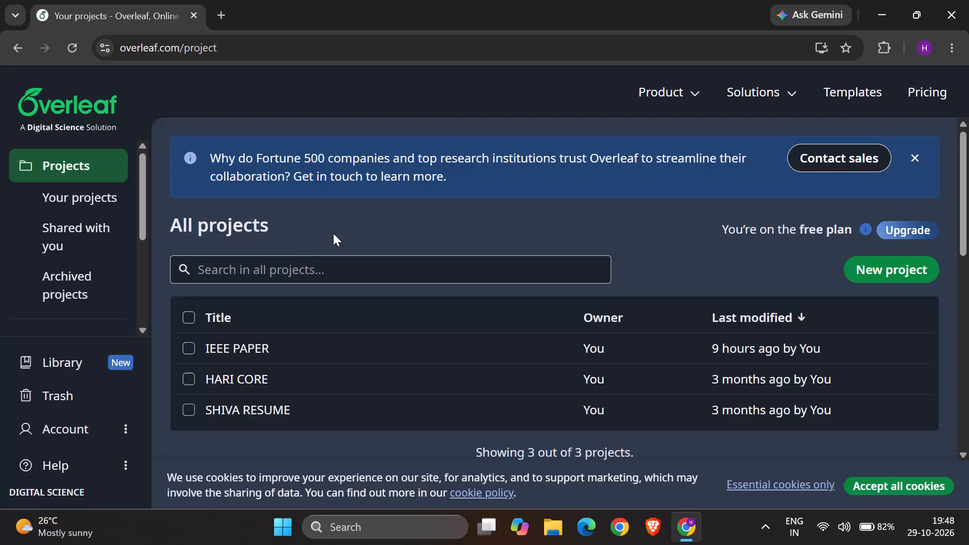
Open the IEEE PAPER project.
{"action": "double_click", "coordinate": [236, 348]}
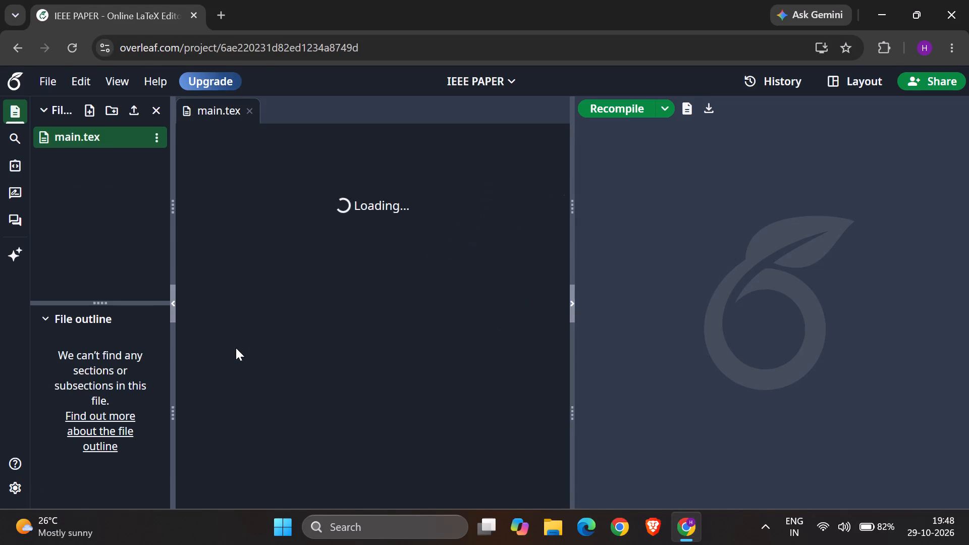
Delete "(Guide)" after the fourth author's name in the author block of main.tex.
{"action": "scroll", "coordinate": [368, 301], "scroll_direction": "up", "scroll_amount": 3}
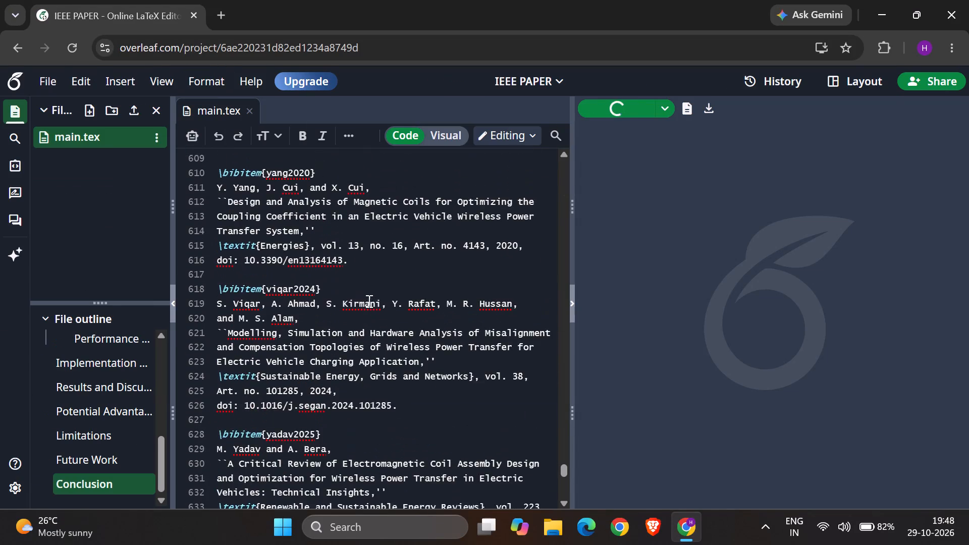
{"action": "scroll", "coordinate": [368, 301], "scroll_direction": "up", "scroll_amount": 7}
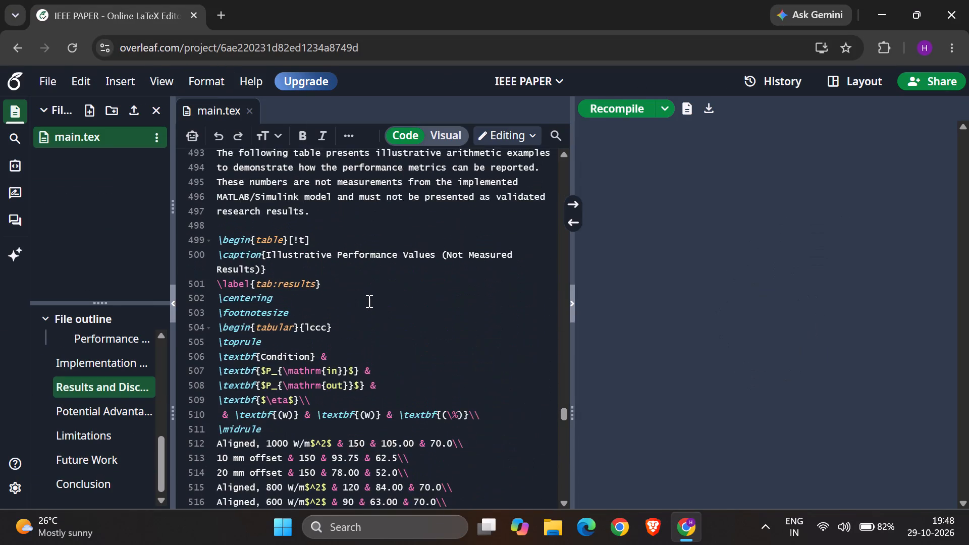
{"action": "scroll", "coordinate": [368, 301], "scroll_direction": "up", "scroll_amount": 3}
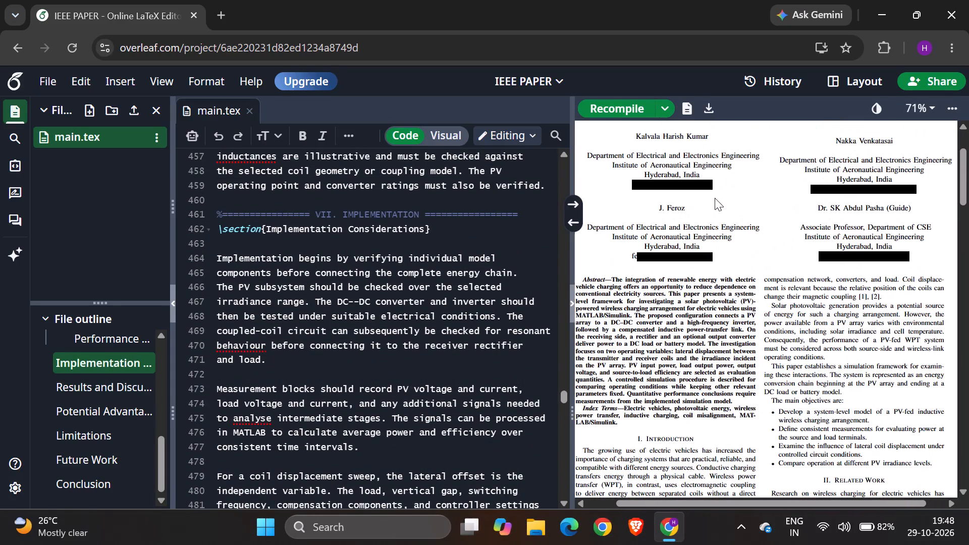
{"action": "scroll", "coordinate": [462, 283], "scroll_direction": "up", "scroll_amount": 2}
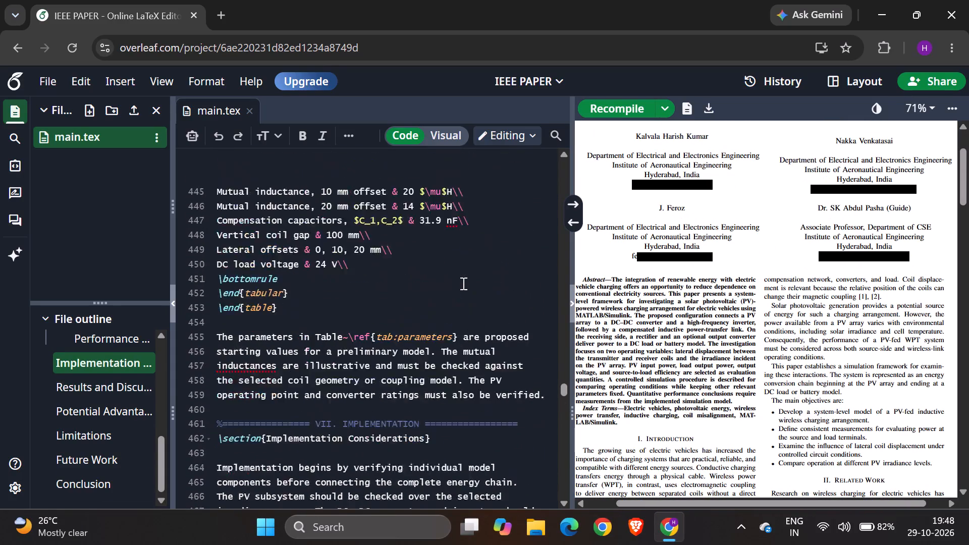
{"action": "scroll", "coordinate": [462, 283], "scroll_direction": "up", "scroll_amount": 15}
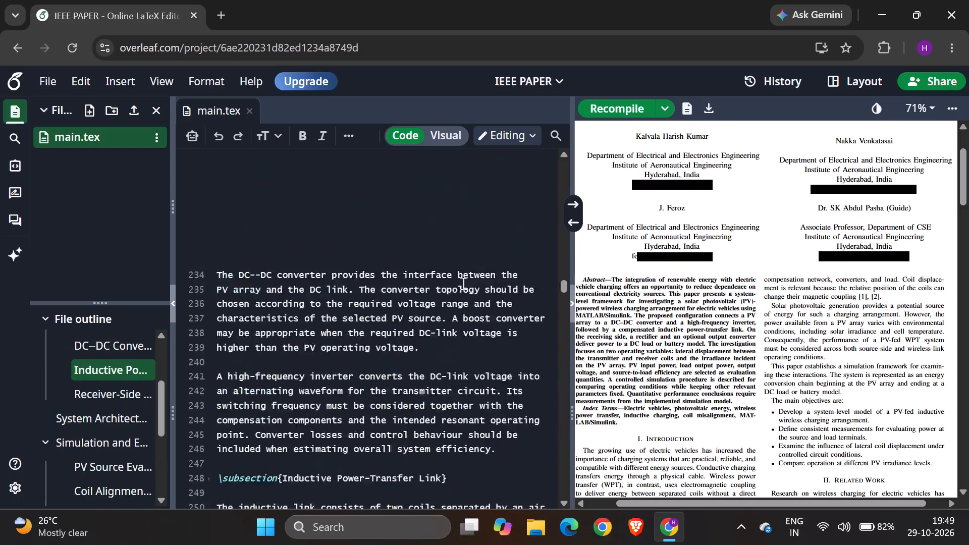
{"action": "scroll", "coordinate": [462, 283], "scroll_direction": "up", "scroll_amount": 12}
{"action": "scroll", "coordinate": [326, 335], "scroll_direction": "down", "scroll_amount": 4}
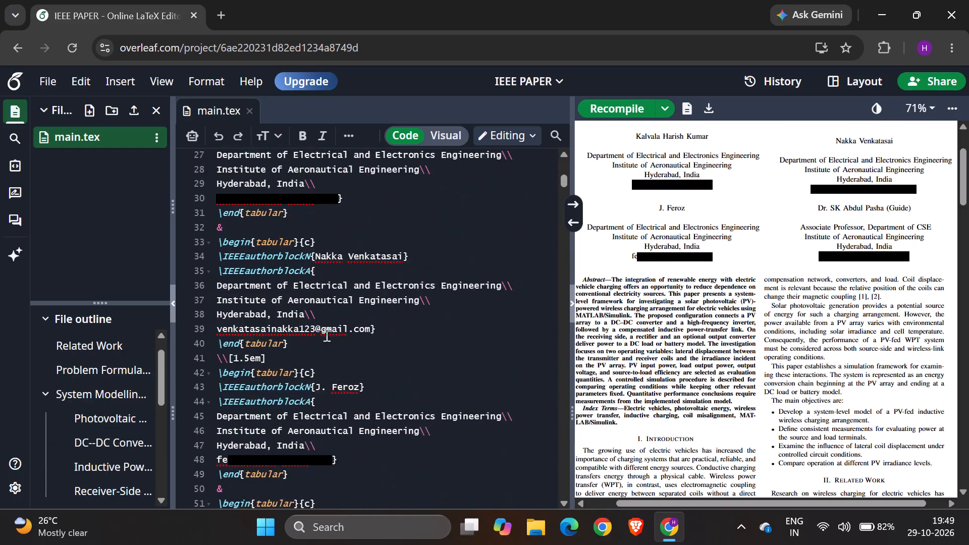
{"action": "scroll", "coordinate": [326, 335], "scroll_direction": "down", "scroll_amount": 2}
{"action": "scroll", "coordinate": [326, 335], "scroll_direction": "up", "scroll_amount": 2}
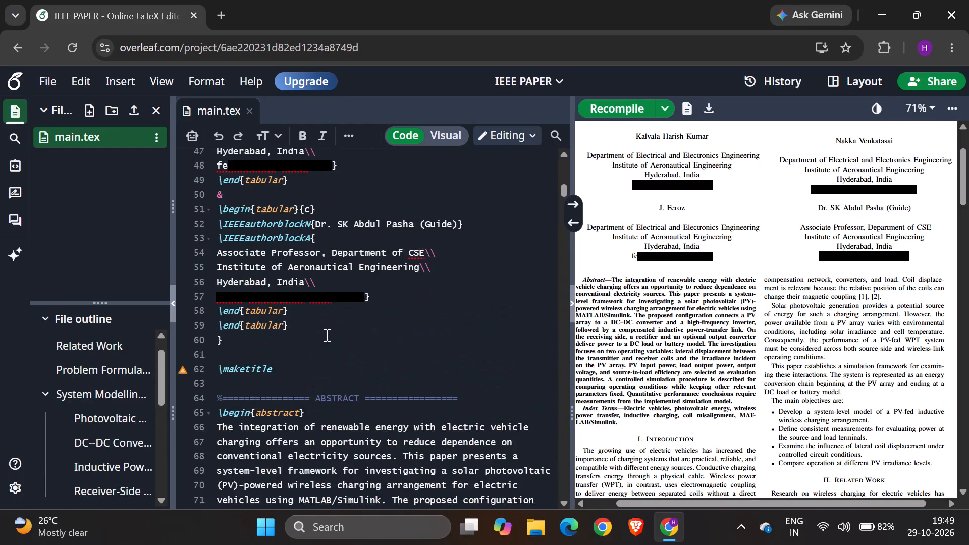
{"action": "scroll", "coordinate": [326, 335], "scroll_direction": "up", "scroll_amount": 2}
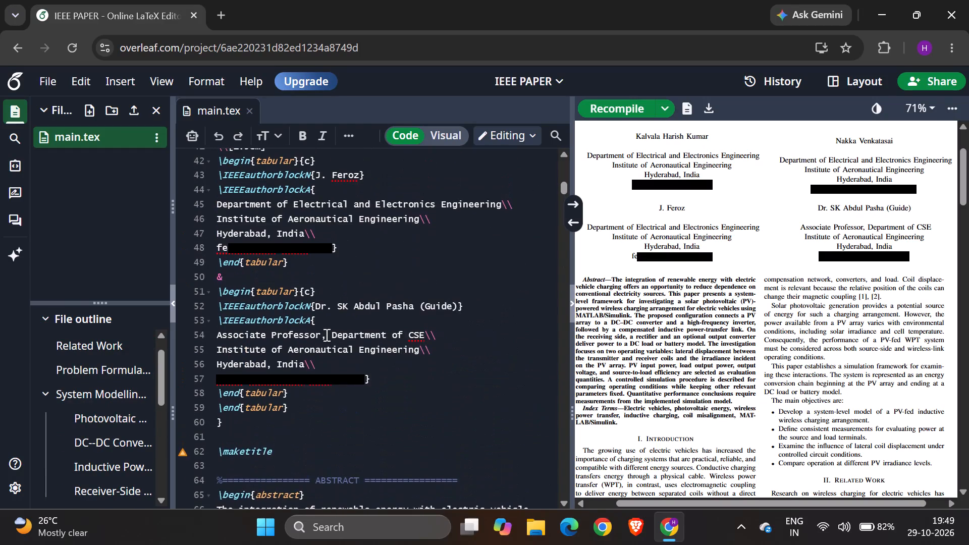
{"action": "scroll", "coordinate": [326, 335], "scroll_direction": "up", "scroll_amount": 2}
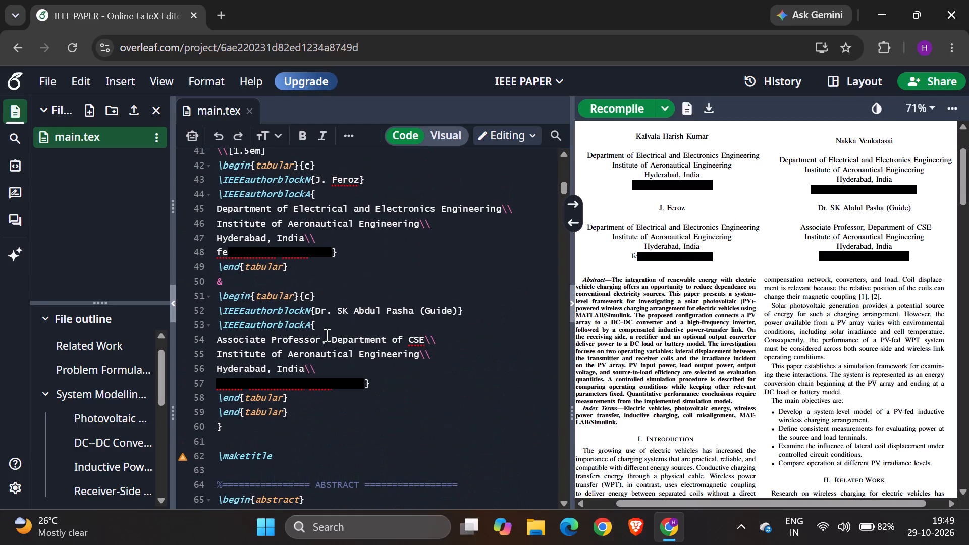
{"action": "left_click", "coordinate": [426, 341]}
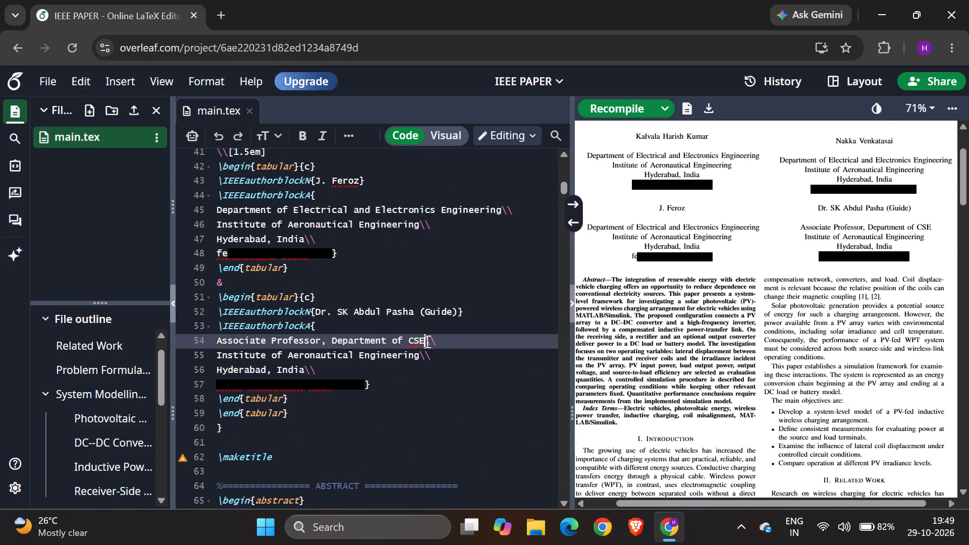
{"action": "left_click", "coordinate": [457, 316]}
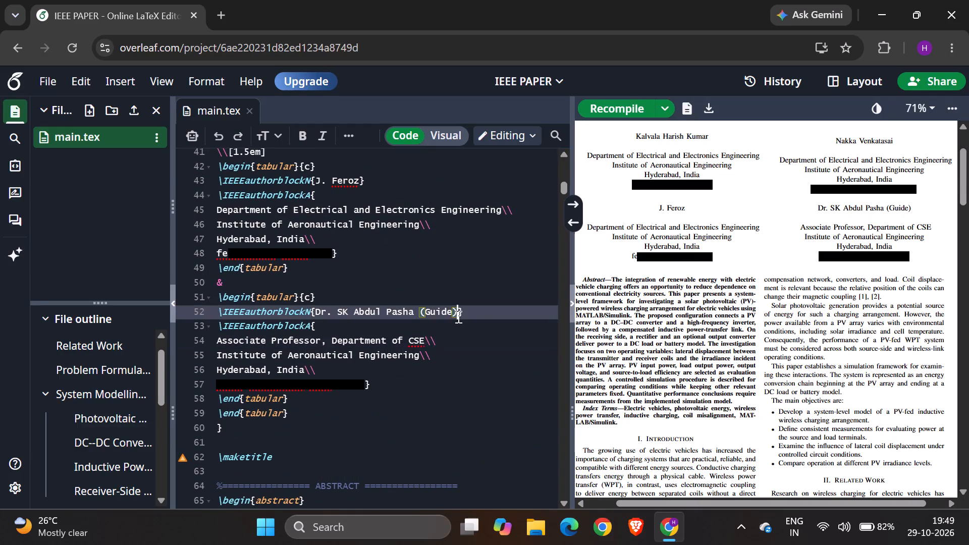
{"action": "key", "text": "BackSpace"}
{"action": "key", "text": "BackSpace"}
{"action": "key", "text": "BackSpace"}
{"action": "key", "text": "BackSpace"}
{"action": "key", "text": "BackSpace"}
{"action": "key", "text": "BackSpace"}
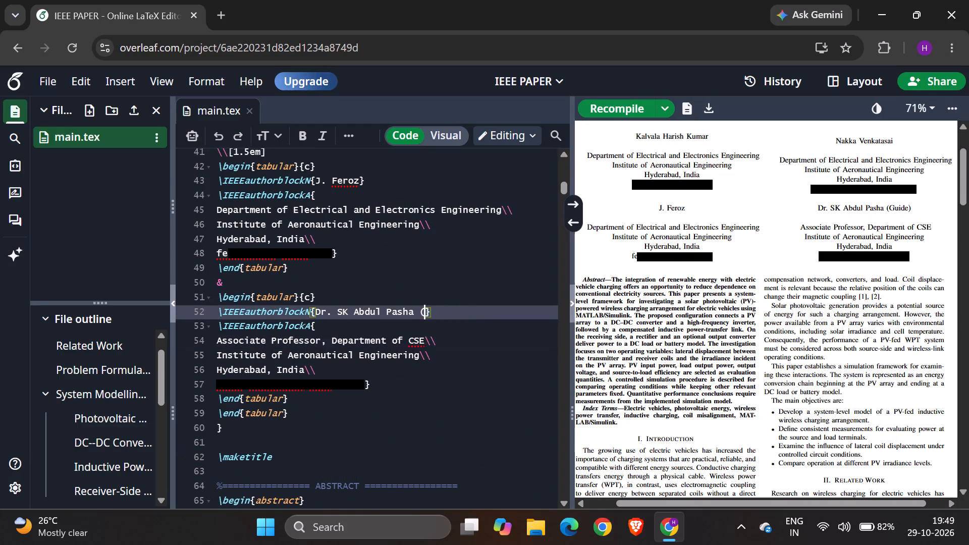
{"action": "key", "text": "BackSpace"}
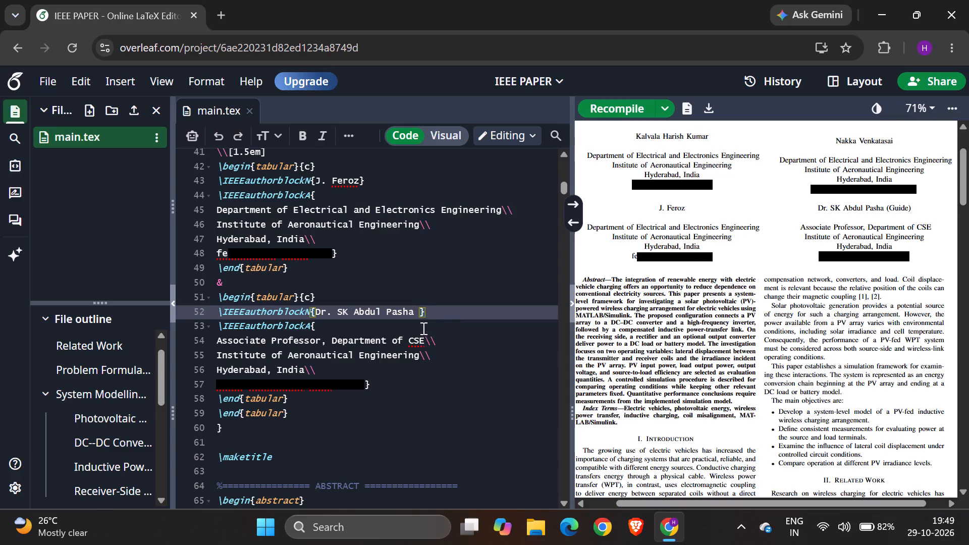
Replace "CSE" in the fourth author's department with "Electrical and Electronics Engineering" and recompile the paper.
{"action": "left_click", "coordinate": [424, 341]}
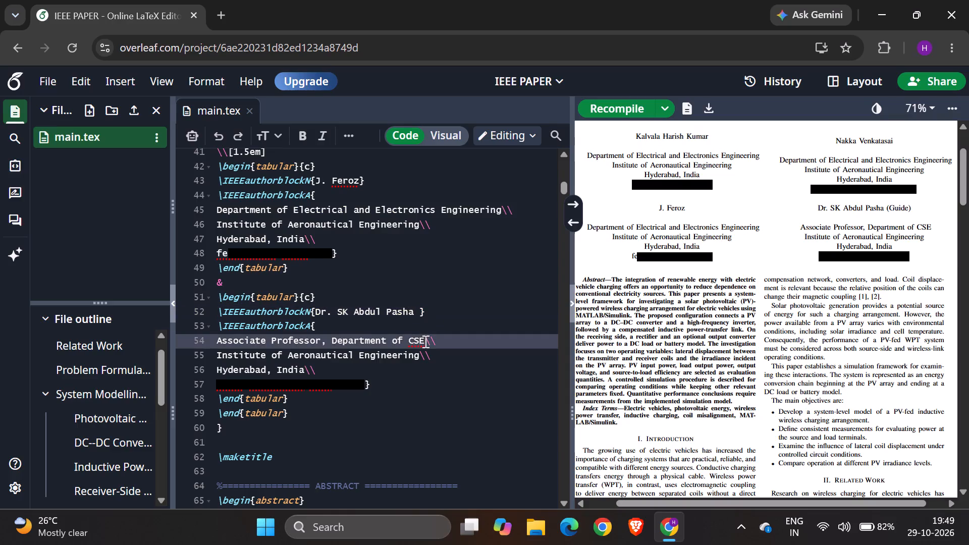
{"action": "key", "text": "BackSpace"}
{"action": "key", "text": "BackSpace"}
{"action": "key", "text": "BackSpace"}
{"action": "key", "text": "e"}
{"action": "key", "text": "BackSpace"}
{"action": "key", "text": "shift+e"}
{"action": "type", "text": "lectrical and"}
{"action": "key", "text": "space"}
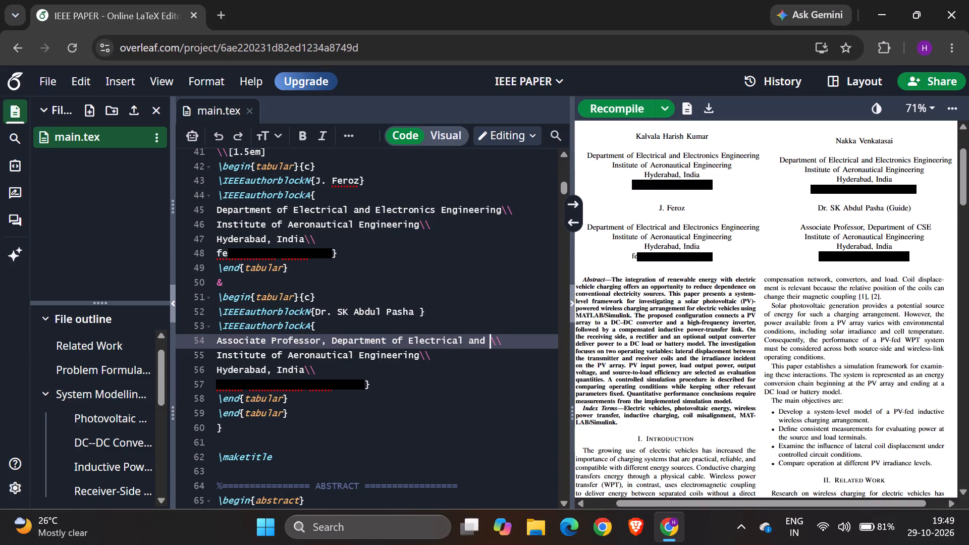
{"action": "type", "text": "Ele"}
{"action": "type", "text": "ctronics E"}
{"action": "type", "text": "ngi"}
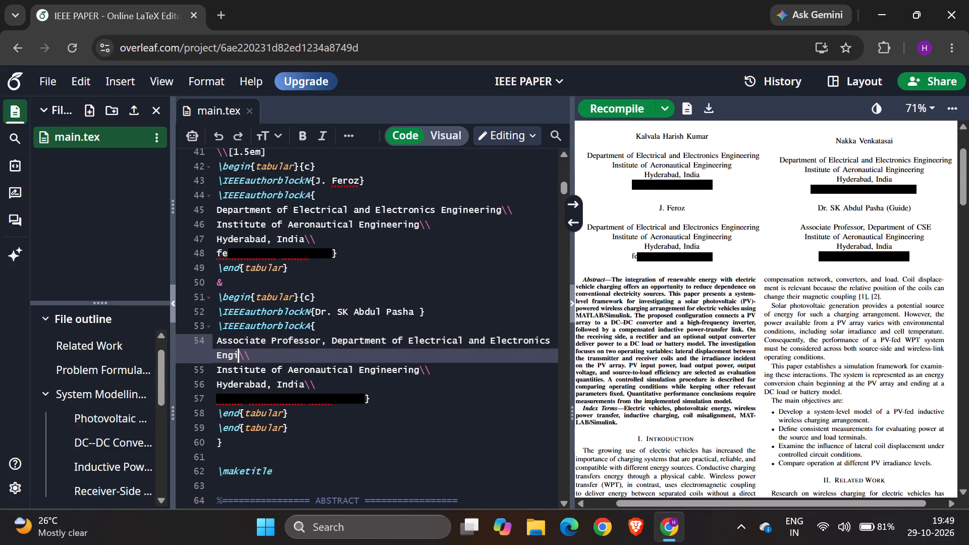
{"action": "type", "text": "neer"}
{"action": "type", "text": "ing"}
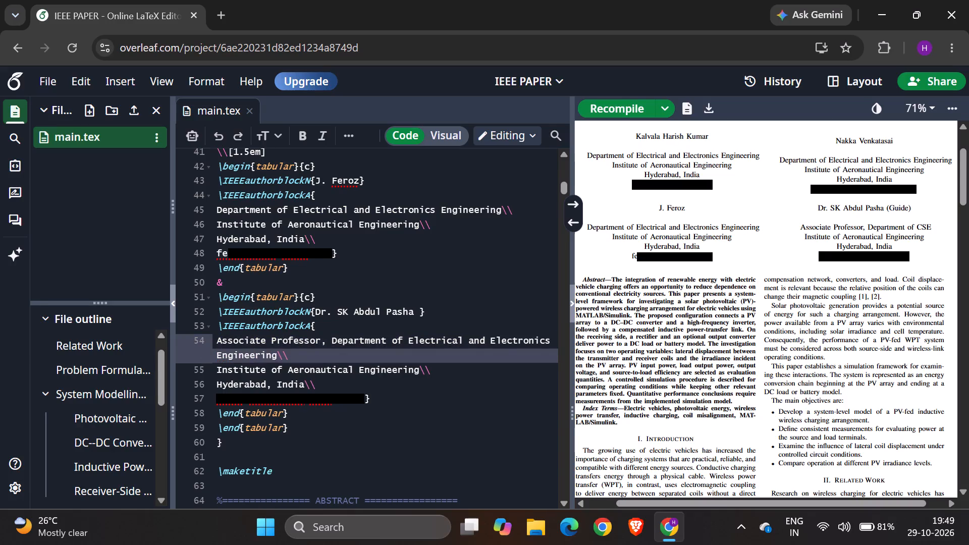
{"action": "key", "text": "ctrl+s"}
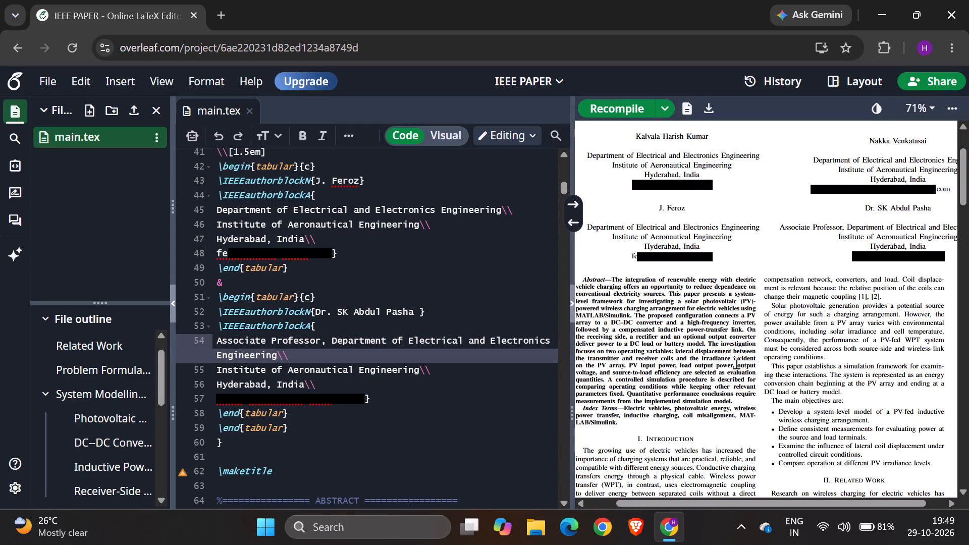
Examine the full page width of the compiled PDF, checking the author block and the following pages.
{"action": "scroll", "coordinate": [806, 264], "scroll_direction": "left", "scroll_amount": 3}
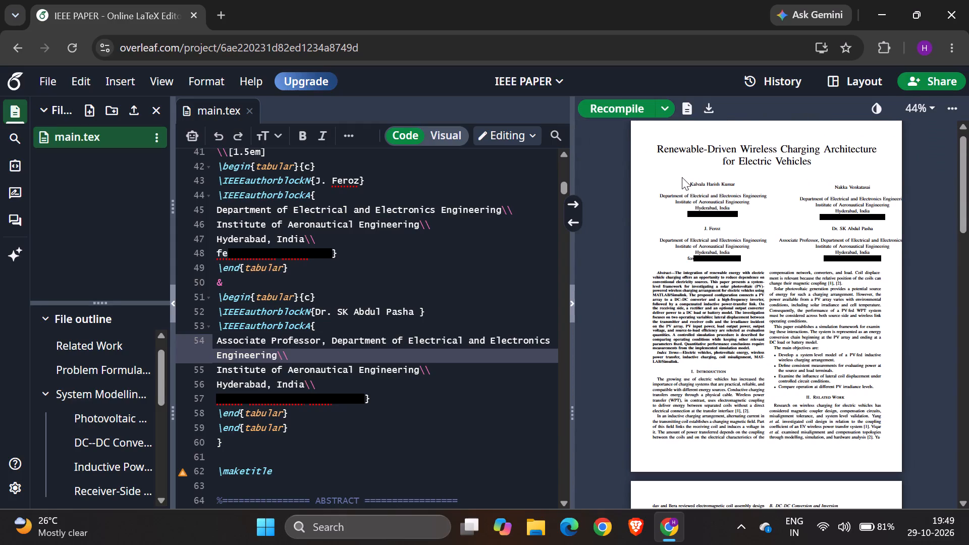
{"action": "scroll", "coordinate": [672, 150], "scroll_direction": "down", "scroll_amount": 5}
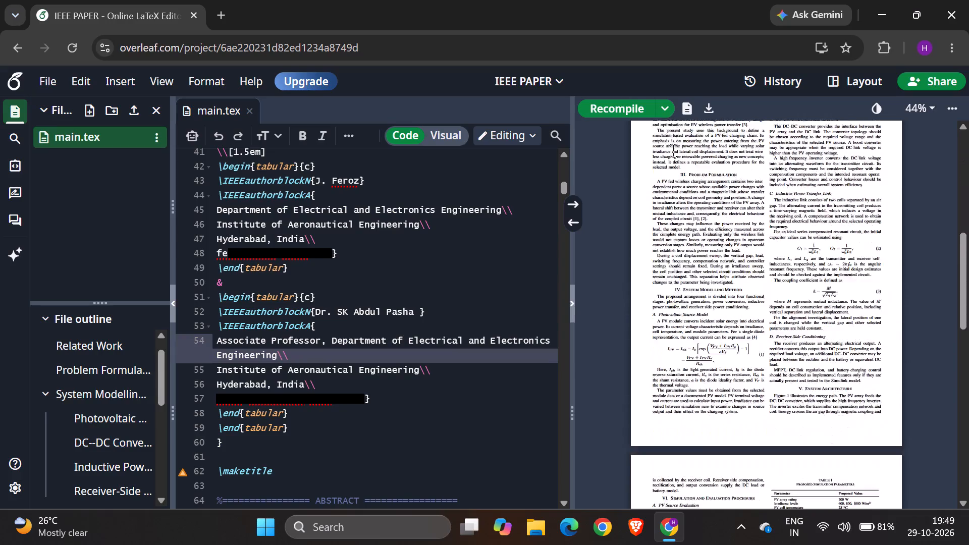
{"action": "scroll", "coordinate": [672, 150], "scroll_direction": "down", "scroll_amount": 4}
{"action": "scroll", "coordinate": [672, 150], "scroll_direction": "up", "scroll_amount": 9}
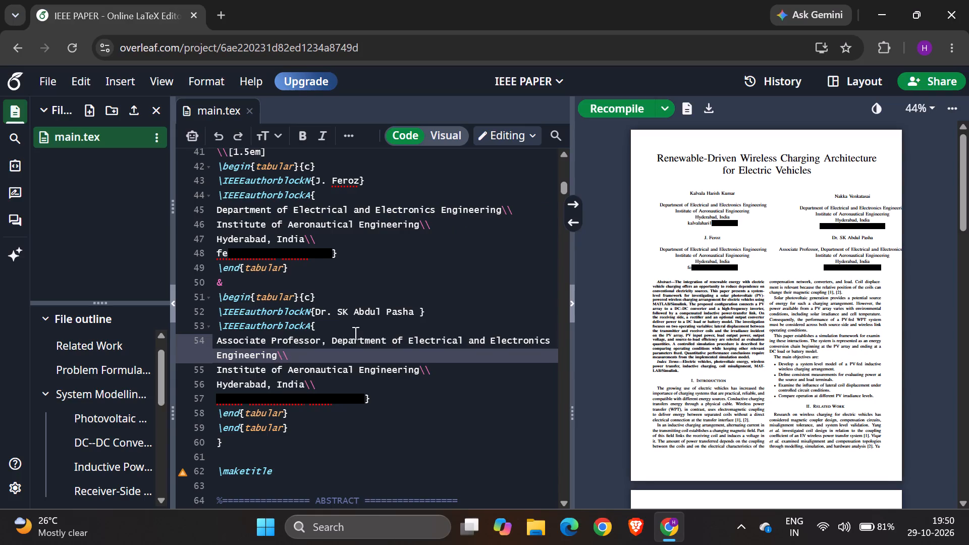
Replace the comma after "Associate Professor" with \\, put the department on its own source line, and recompile the paper.
{"action": "left_click", "coordinate": [324, 340]}
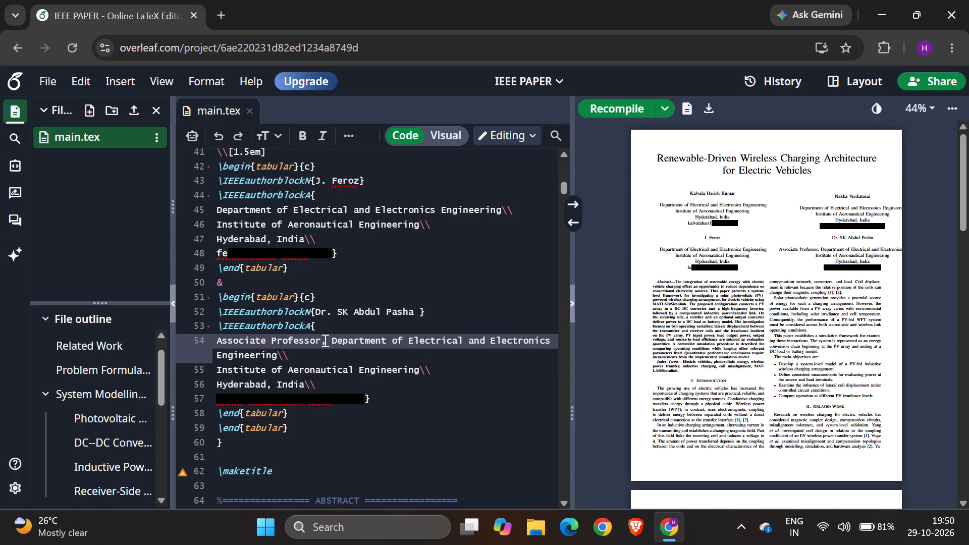
{"action": "key", "text": "BackSpace"}
{"action": "type", "text": "//"}
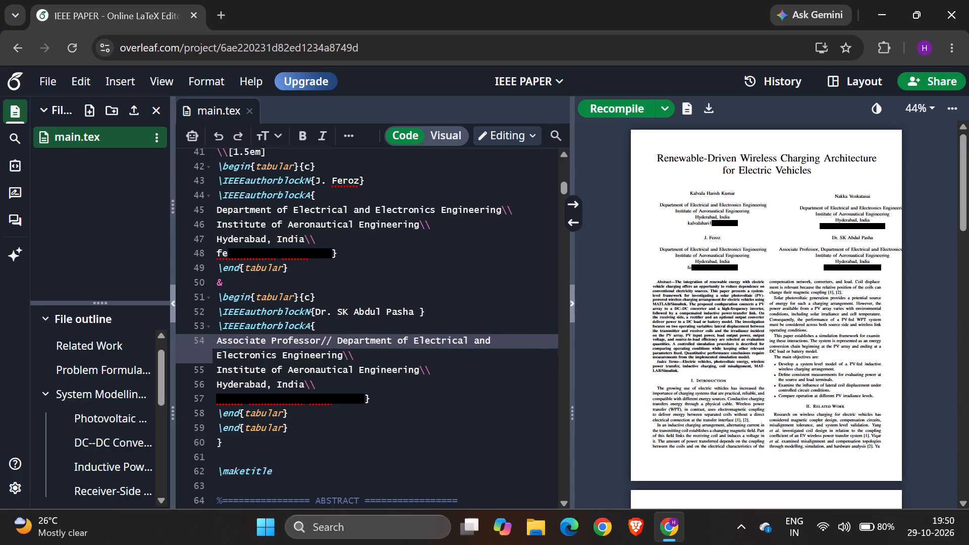
{"action": "key", "text": "BackSpace"}
{"action": "key", "text": "BackSpace"}
{"action": "type", "text": "\\\\"}
{"action": "key", "text": "Return"}
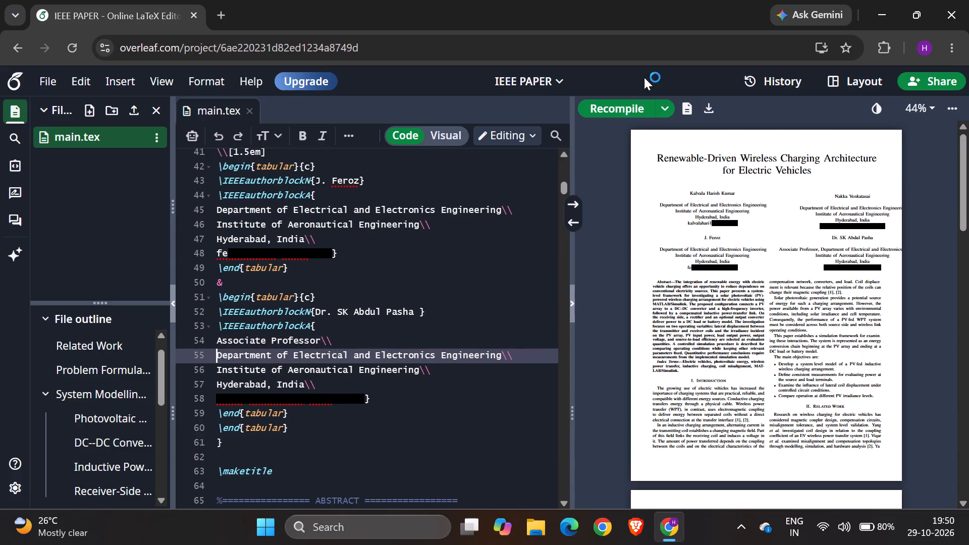
{"action": "left_click", "coordinate": [622, 107]}
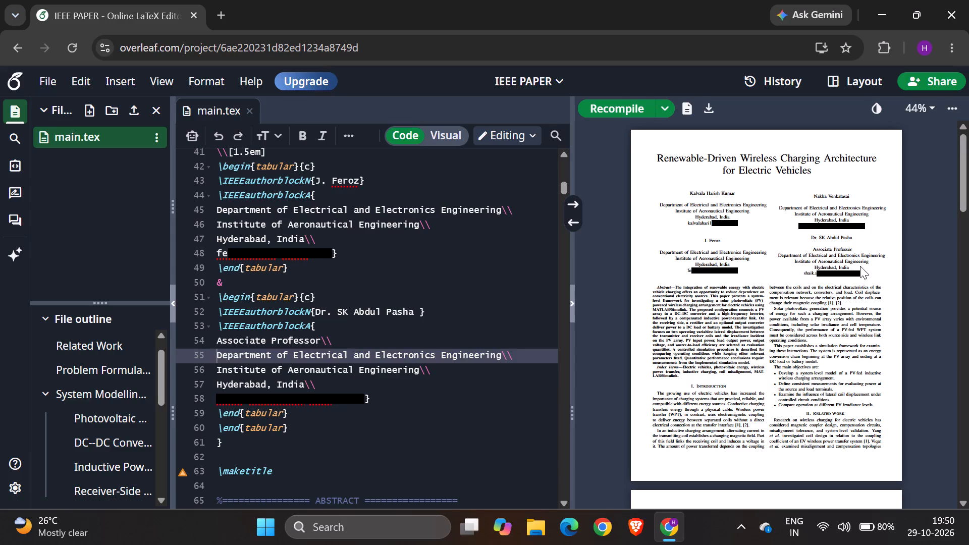
Look through the recompiled PDF from the author block to the last references page and back.
{"action": "scroll", "coordinate": [840, 278], "scroll_direction": "down", "scroll_amount": 11}
{"action": "scroll", "coordinate": [840, 278], "scroll_direction": "up", "scroll_amount": 9}
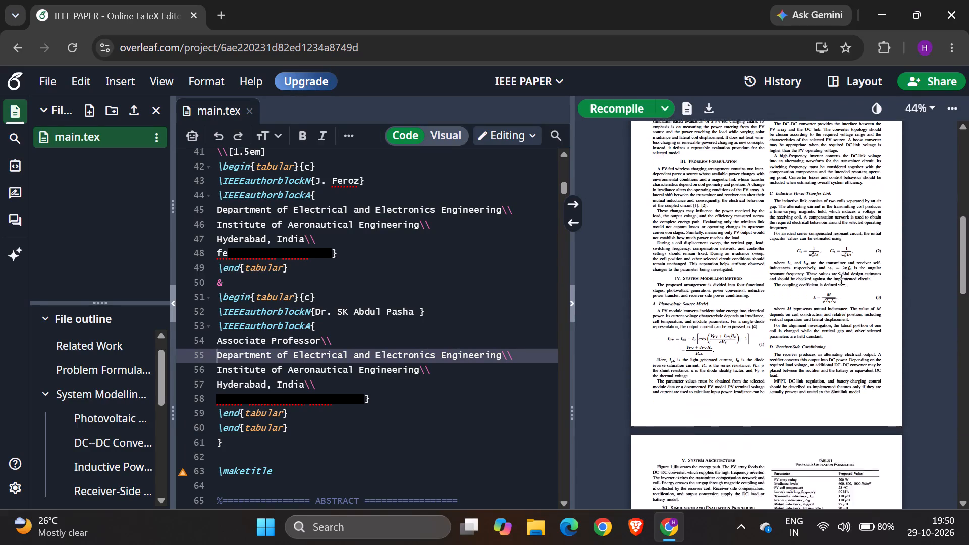
{"action": "scroll", "coordinate": [840, 278], "scroll_direction": "down", "scroll_amount": 7}
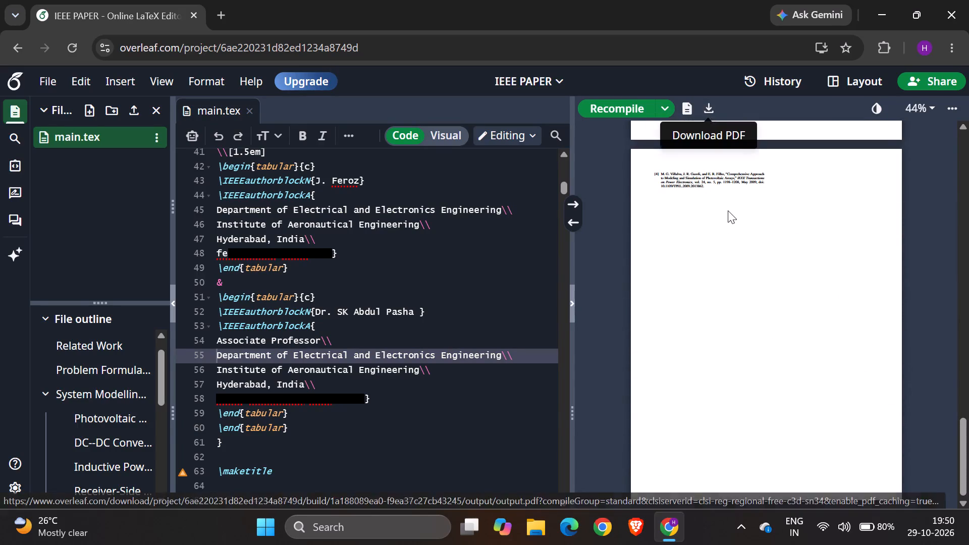
{"action": "scroll", "coordinate": [728, 210], "scroll_direction": "up", "scroll_amount": 3}
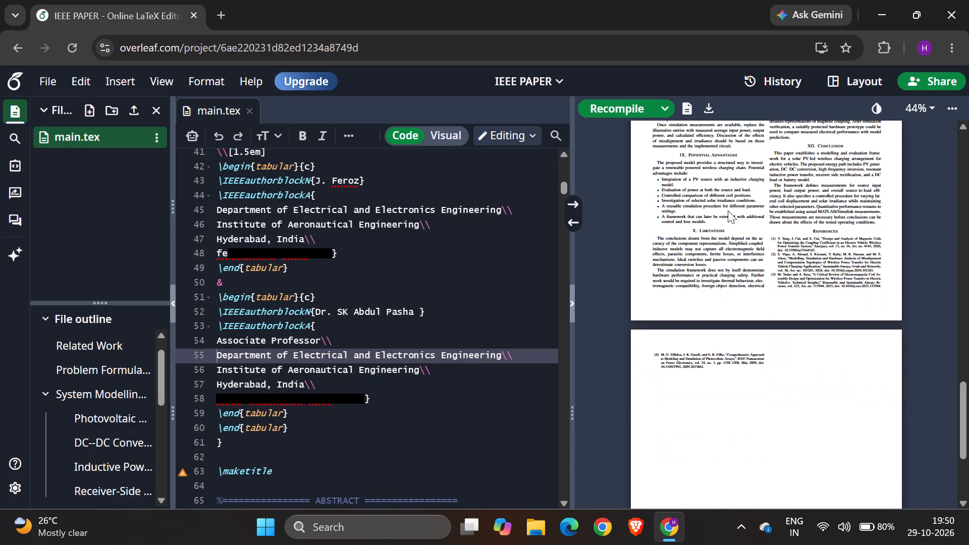
{"action": "scroll", "coordinate": [728, 210], "scroll_direction": "up", "scroll_amount": 8}
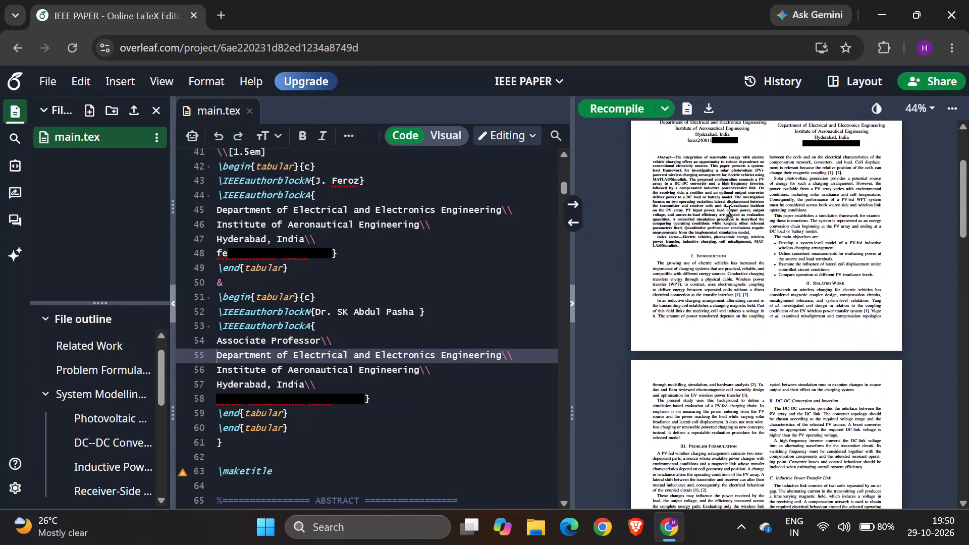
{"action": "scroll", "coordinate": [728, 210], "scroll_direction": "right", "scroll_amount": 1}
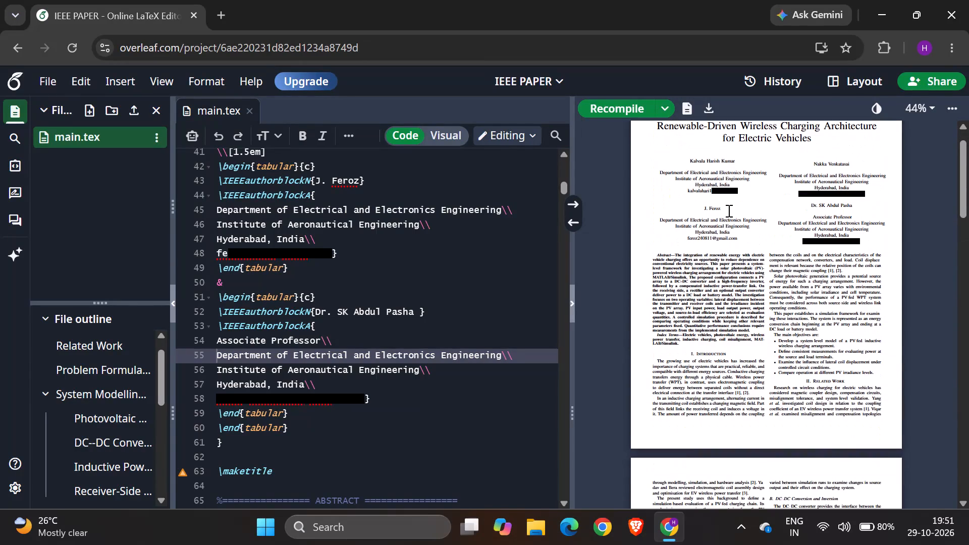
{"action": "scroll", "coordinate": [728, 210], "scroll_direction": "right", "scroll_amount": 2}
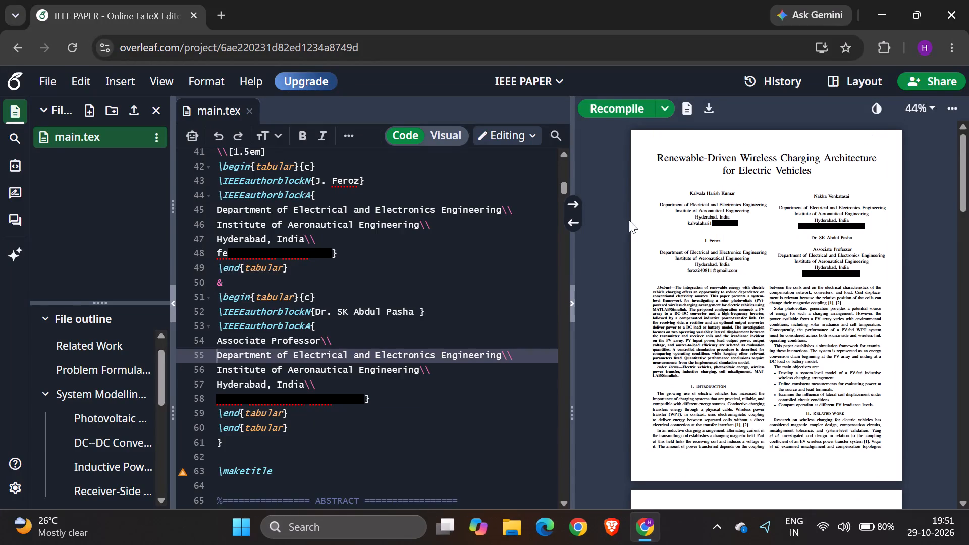
In File Explorer, open the recent IEEE CAPSTONE PDF, check its title and author block for reference, and close the PDF and File Explorer.
{"action": "double_click", "coordinate": [512, 531]}
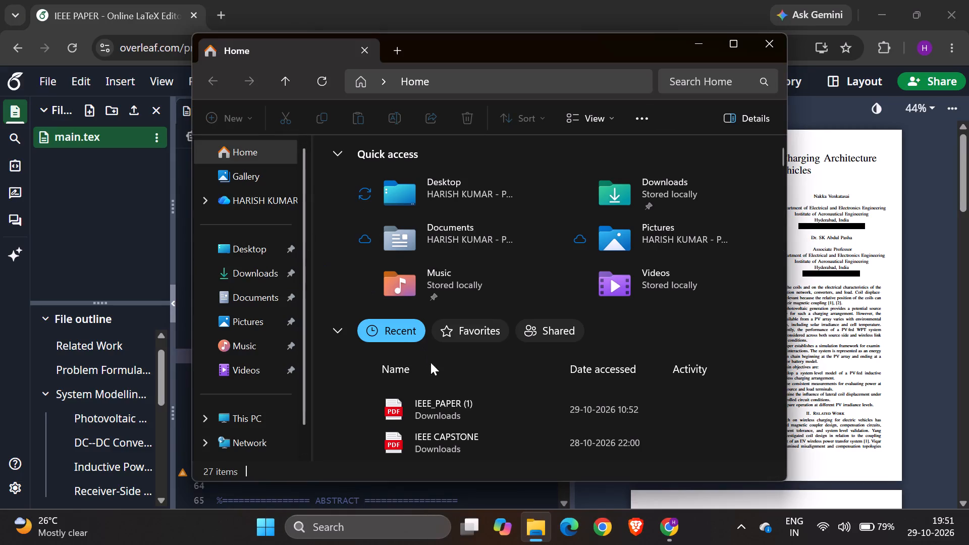
{"action": "scroll", "coordinate": [466, 405], "scroll_direction": "down", "scroll_amount": 1}
{"action": "double_click", "coordinate": [463, 332]}
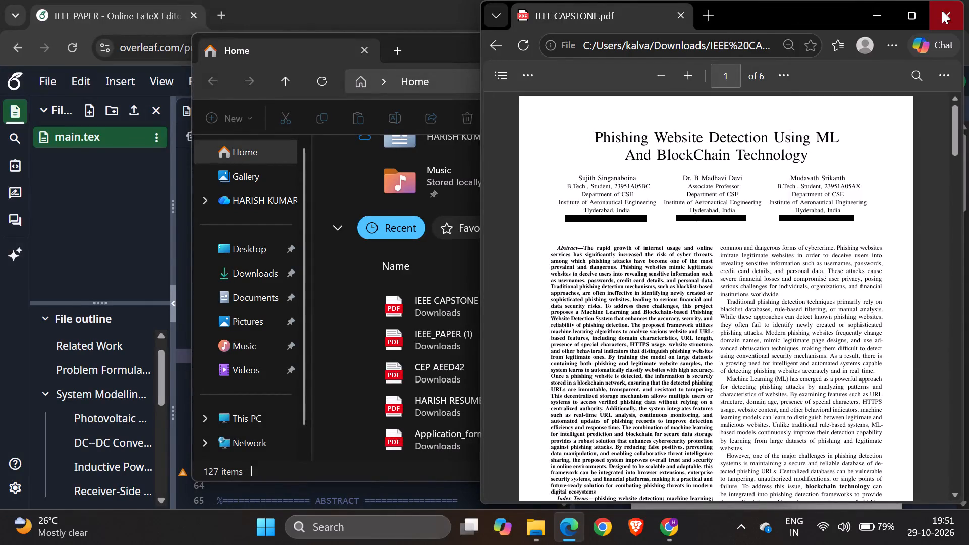
{"action": "left_click", "coordinate": [942, 11]}
{"action": "left_click", "coordinate": [776, 49]}
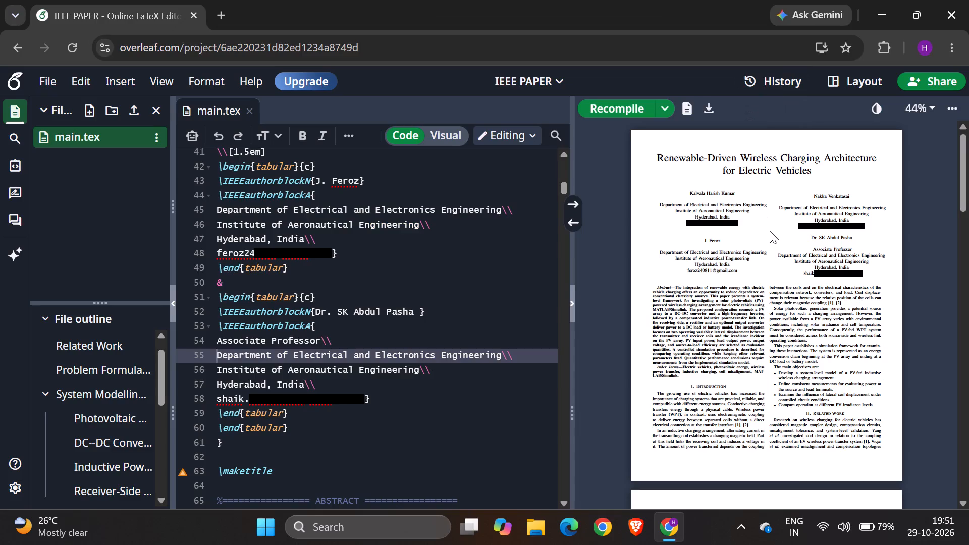
Examine the compiled paper's layout from the author block to the last references page, both enlarged and with several whole pages in view.
{"action": "scroll", "coordinate": [770, 231], "scroll_direction": "right", "scroll_amount": 1}
{"action": "scroll", "coordinate": [770, 231], "scroll_direction": "left", "scroll_amount": 2}
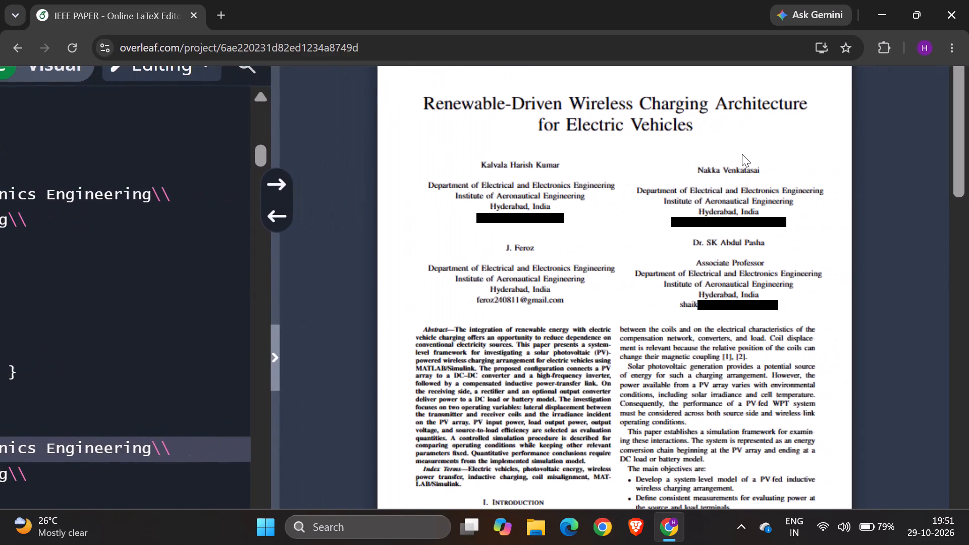
{"action": "scroll", "coordinate": [740, 156], "scroll_direction": "down", "scroll_amount": 2}
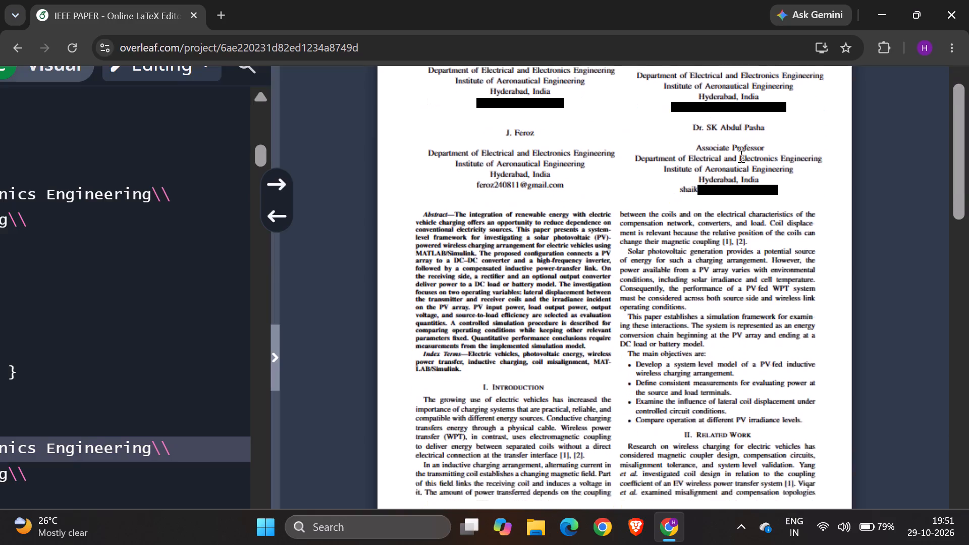
{"action": "scroll", "coordinate": [740, 156], "scroll_direction": "down", "scroll_amount": 8}
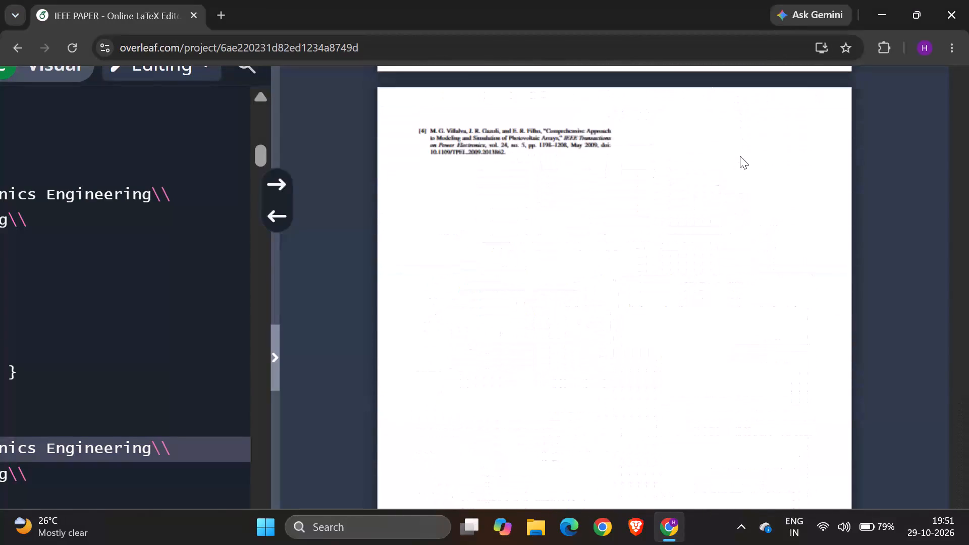
{"action": "scroll", "coordinate": [740, 156], "scroll_direction": "up", "scroll_amount": 11}
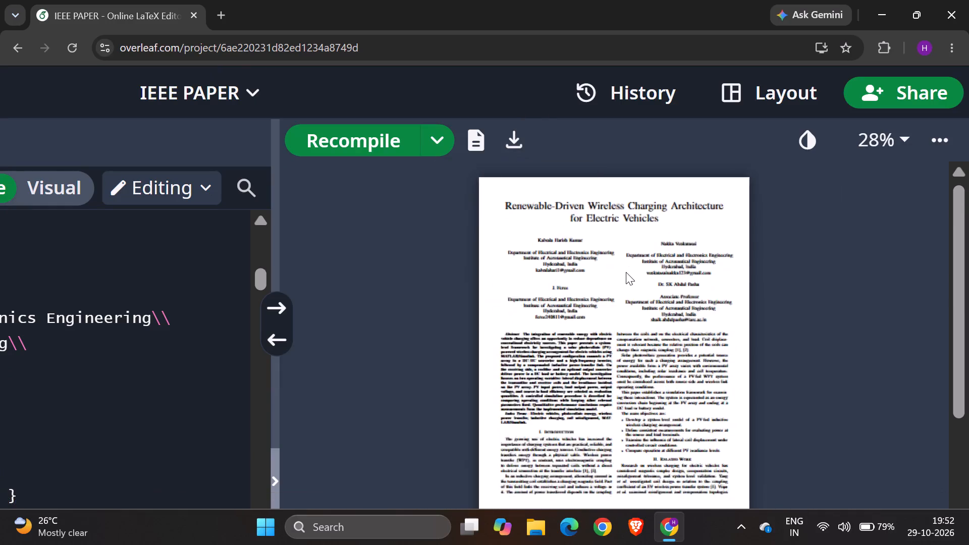
{"action": "scroll", "coordinate": [384, 264], "scroll_direction": "right", "scroll_amount": 6}
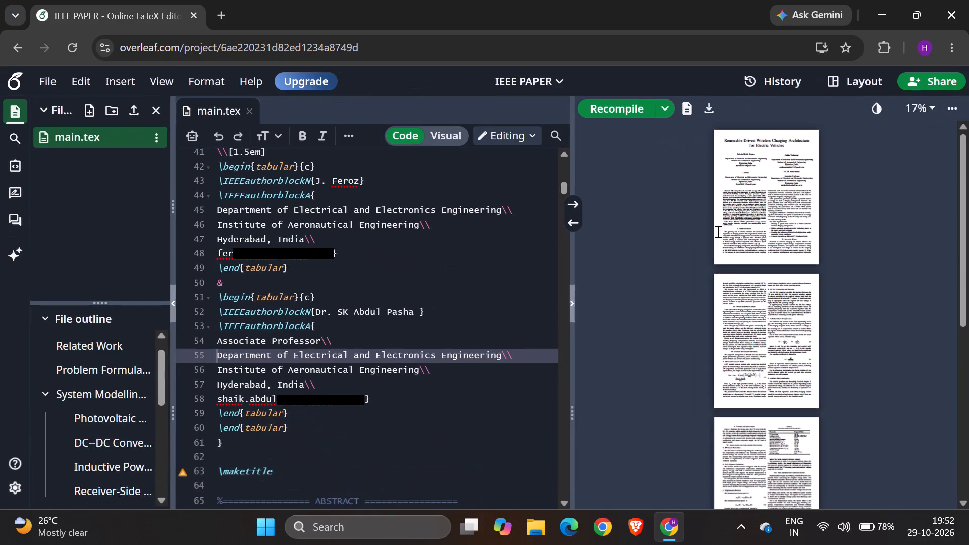
{"action": "scroll", "coordinate": [803, 287], "scroll_direction": "down", "scroll_amount": 5}
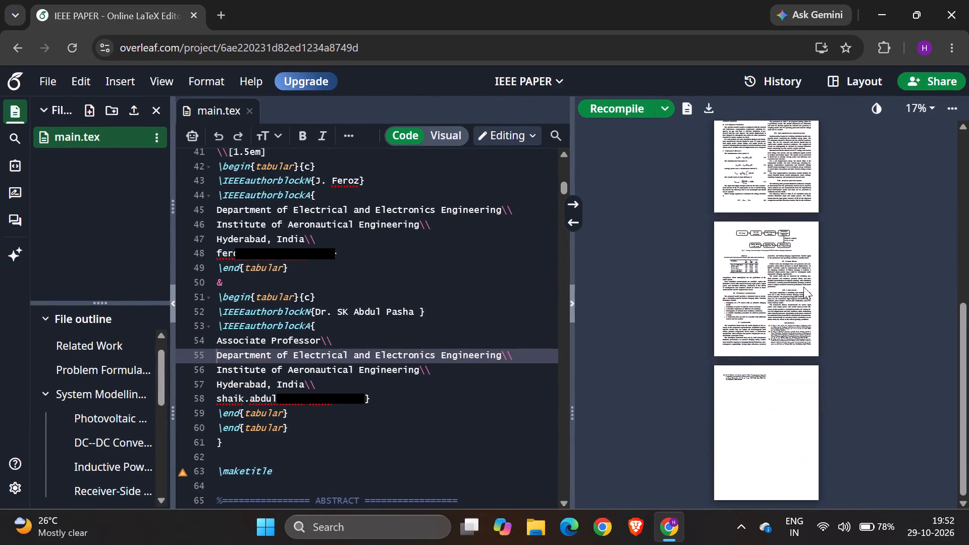
Recompile the IEEE paper and download the compiled PDF.
{"action": "scroll", "coordinate": [803, 287], "scroll_direction": "up", "scroll_amount": 4}
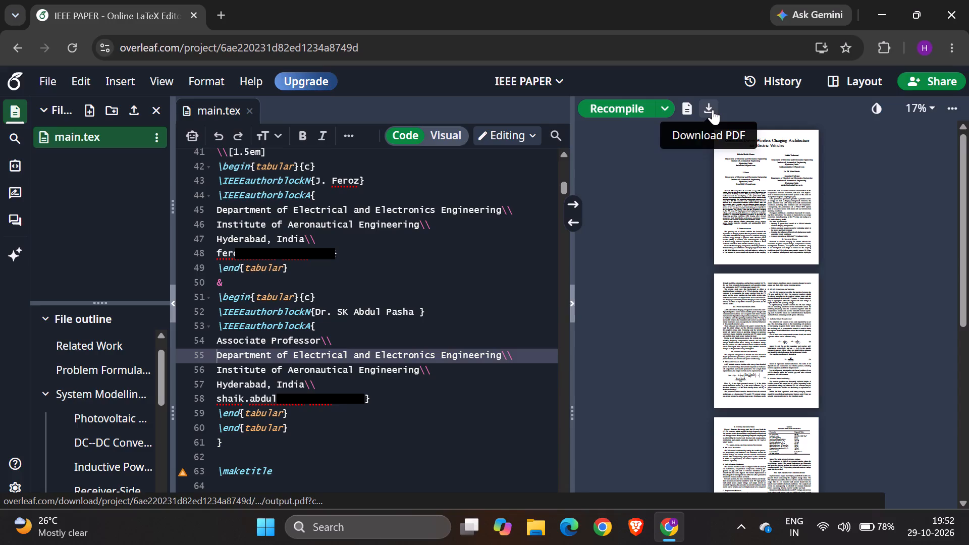
{"action": "left_click", "coordinate": [616, 107]}
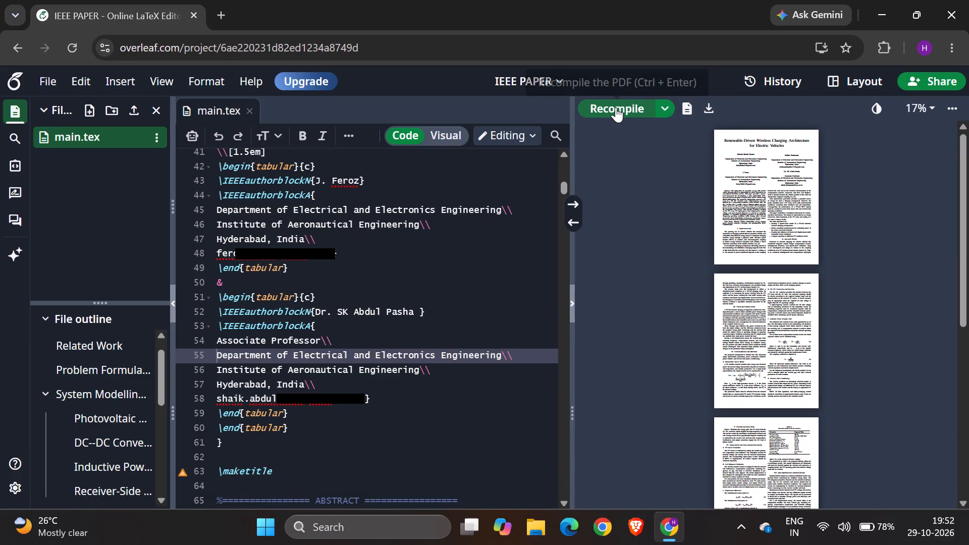
{"action": "left_click", "coordinate": [709, 104]}
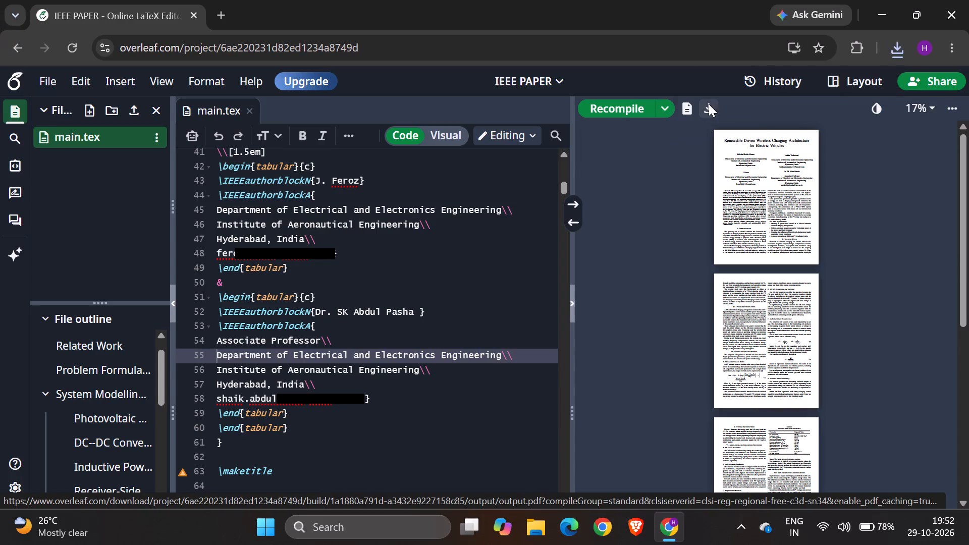
Search the computer for "whats app" and launch WhatsApp.
{"action": "left_click", "coordinate": [357, 520]}
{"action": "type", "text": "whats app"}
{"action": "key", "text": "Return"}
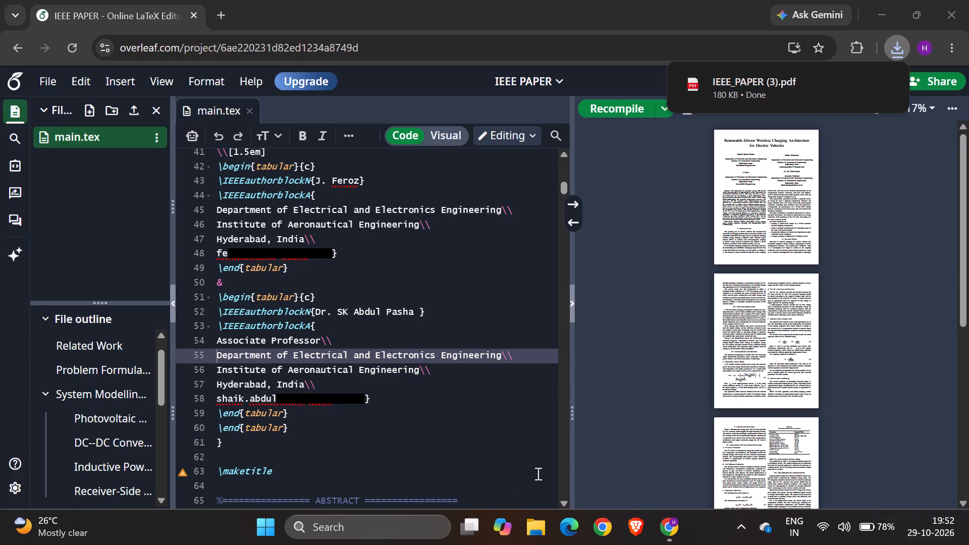
Open a new browser tab and start a Google search beginning with "free".
{"action": "left_click", "coordinate": [218, 17]}
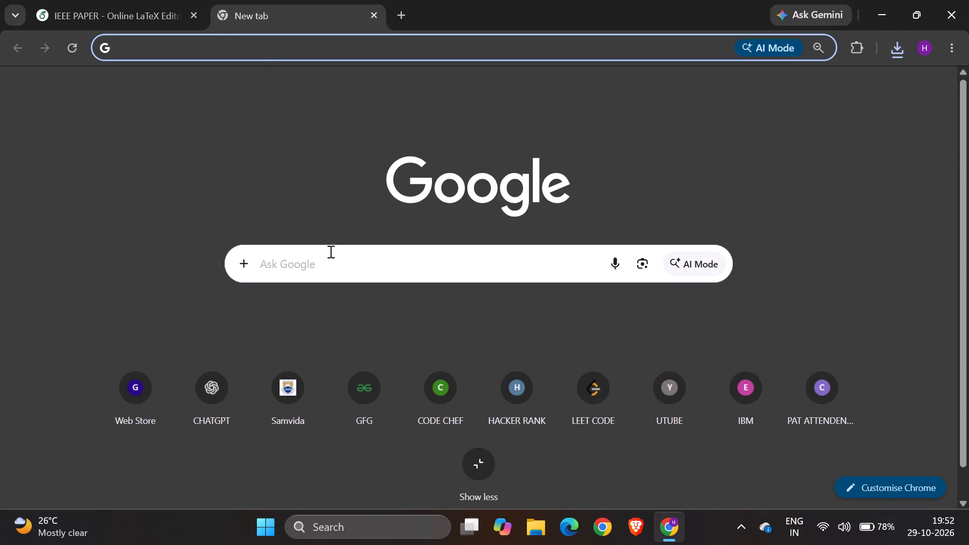
{"action": "left_click", "coordinate": [330, 252]}
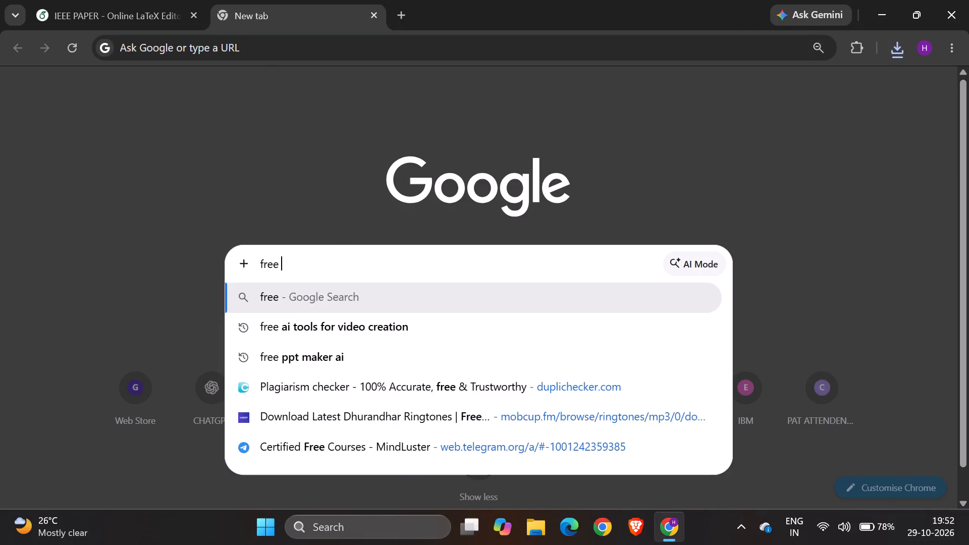
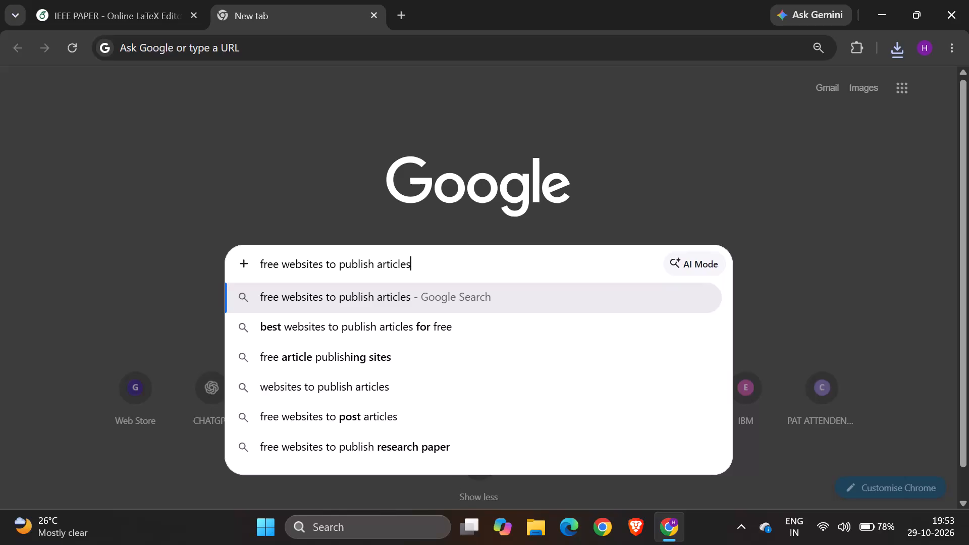
Reword the Google search query to look for free websites to publish papers rather than articles.
{"action": "key", "text": "BackSpace"}
{"action": "key", "text": "BackSpace"}
{"action": "key", "text": "BackSpace"}
{"action": "key", "text": "BackSpace"}
{"action": "key", "text": "BackSpace"}
{"action": "key", "text": "BackSpace"}
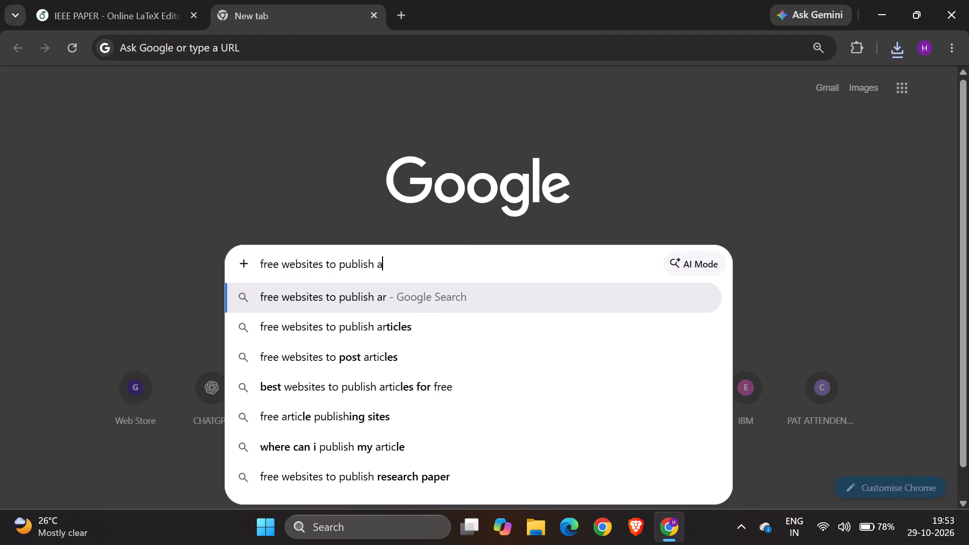
{"action": "key", "text": "BackSpace"}
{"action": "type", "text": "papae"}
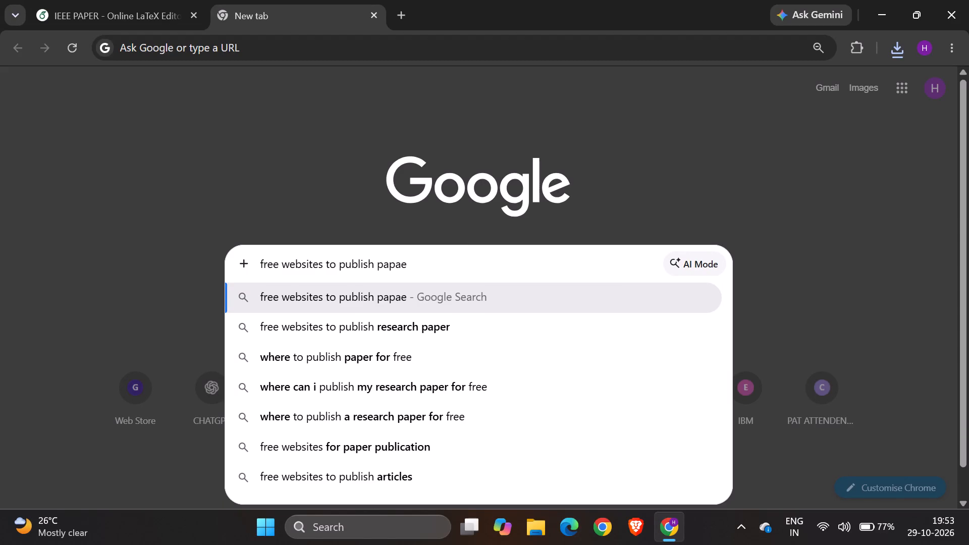
Run the suggested Google search for "free websites to publish research paper".
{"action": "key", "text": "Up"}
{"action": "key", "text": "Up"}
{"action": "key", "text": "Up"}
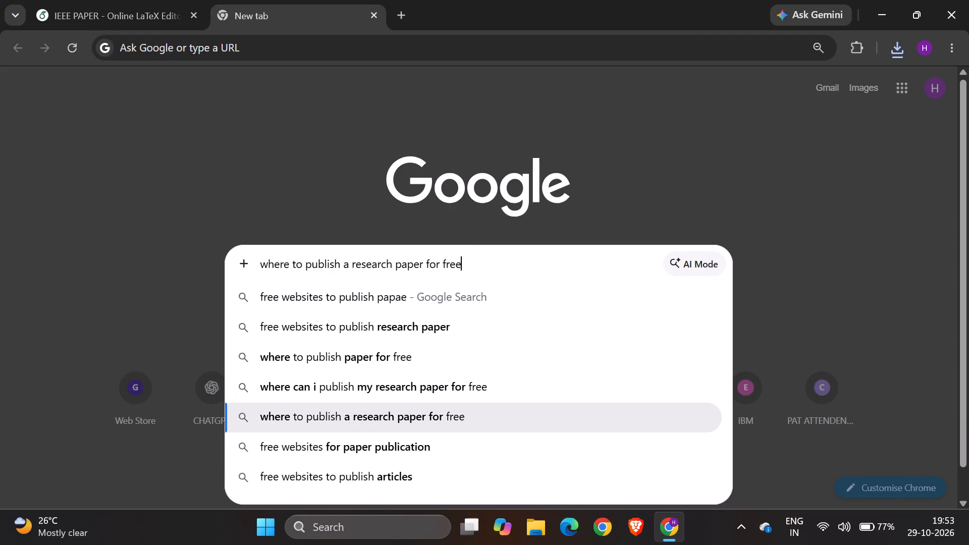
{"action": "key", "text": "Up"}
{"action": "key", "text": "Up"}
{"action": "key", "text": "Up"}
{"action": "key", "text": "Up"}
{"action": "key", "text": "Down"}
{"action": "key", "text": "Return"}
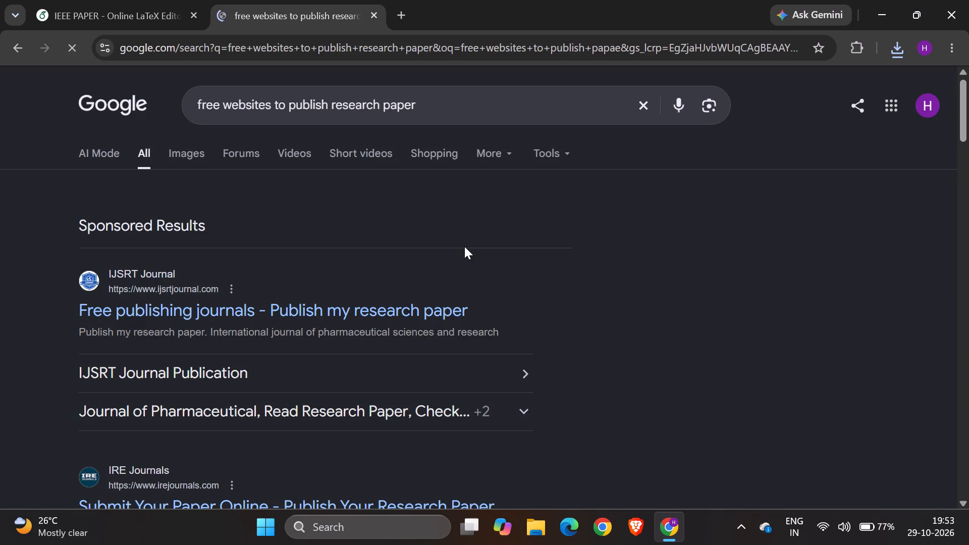
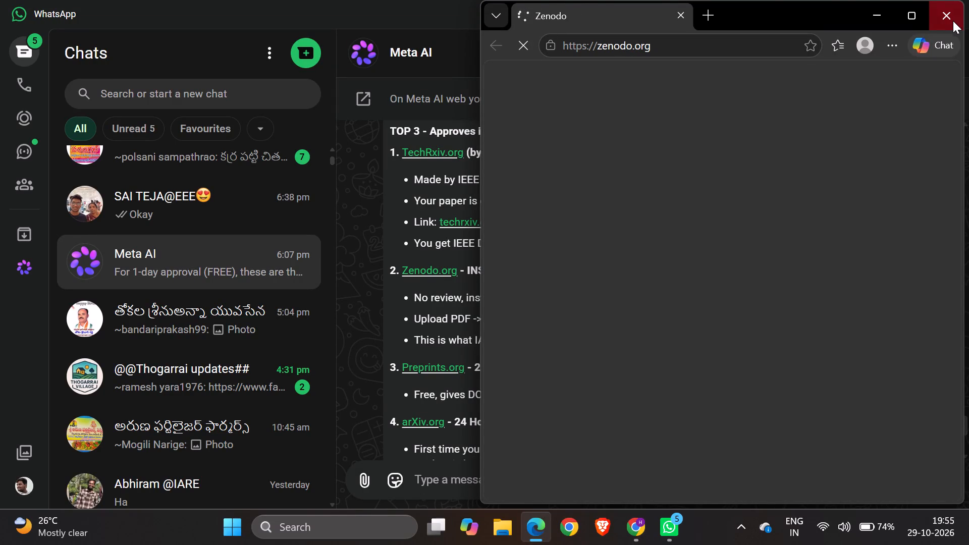
Look through the Zenodo home page, including its featured communities and recent uploads, as a possible free site for publishing the paper.
{"action": "scroll", "coordinate": [667, 296], "scroll_direction": "down", "scroll_amount": 1}
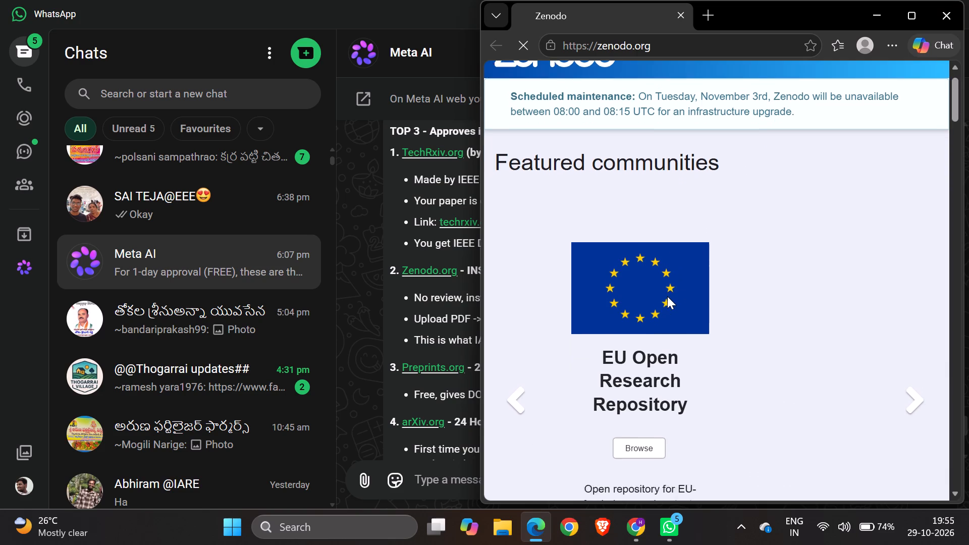
{"action": "scroll", "coordinate": [667, 296], "scroll_direction": "down", "scroll_amount": 2}
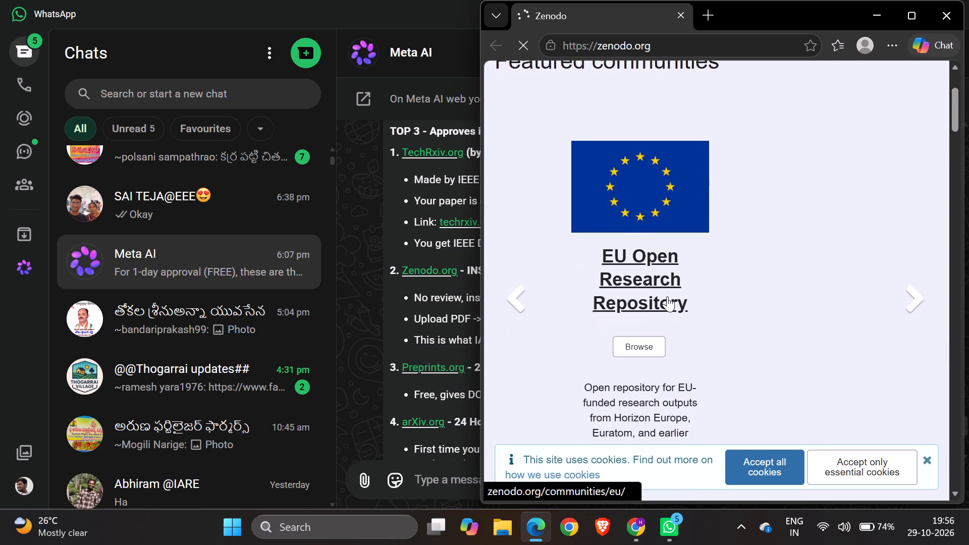
{"action": "scroll", "coordinate": [667, 296], "scroll_direction": "down", "scroll_amount": 3}
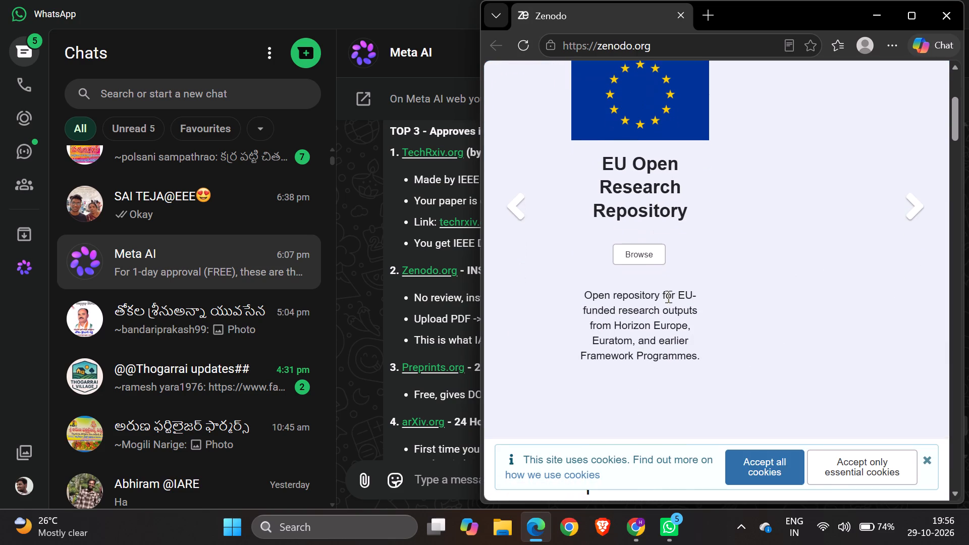
{"action": "scroll", "coordinate": [667, 296], "scroll_direction": "down", "scroll_amount": 5}
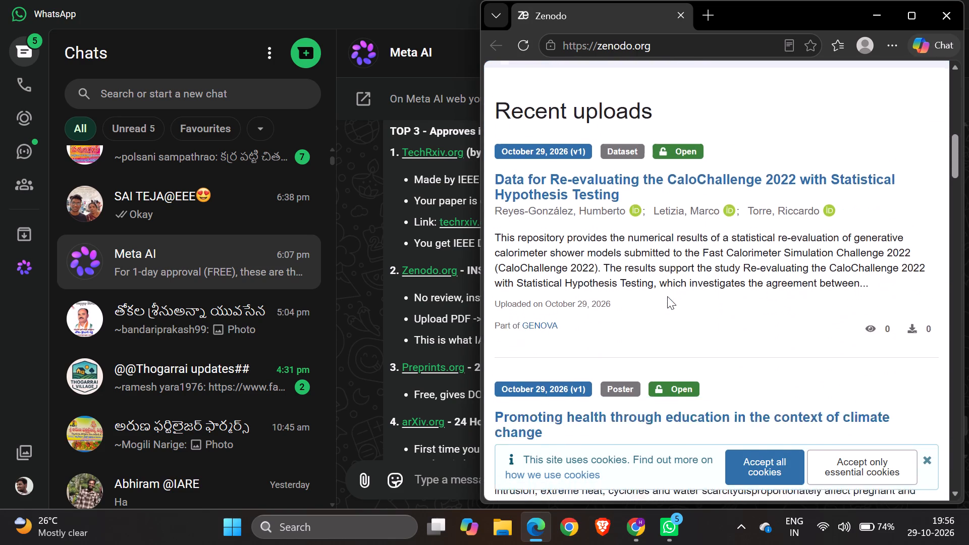
{"action": "scroll", "coordinate": [667, 296], "scroll_direction": "down", "scroll_amount": 2}
{"action": "scroll", "coordinate": [667, 296], "scroll_direction": "up", "scroll_amount": 2}
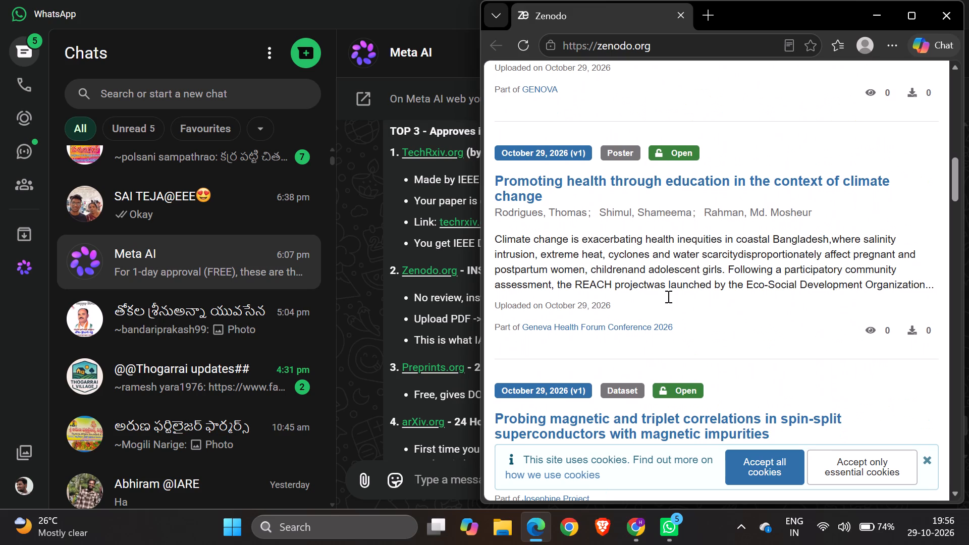
{"action": "scroll", "coordinate": [667, 296], "scroll_direction": "up", "scroll_amount": 4}
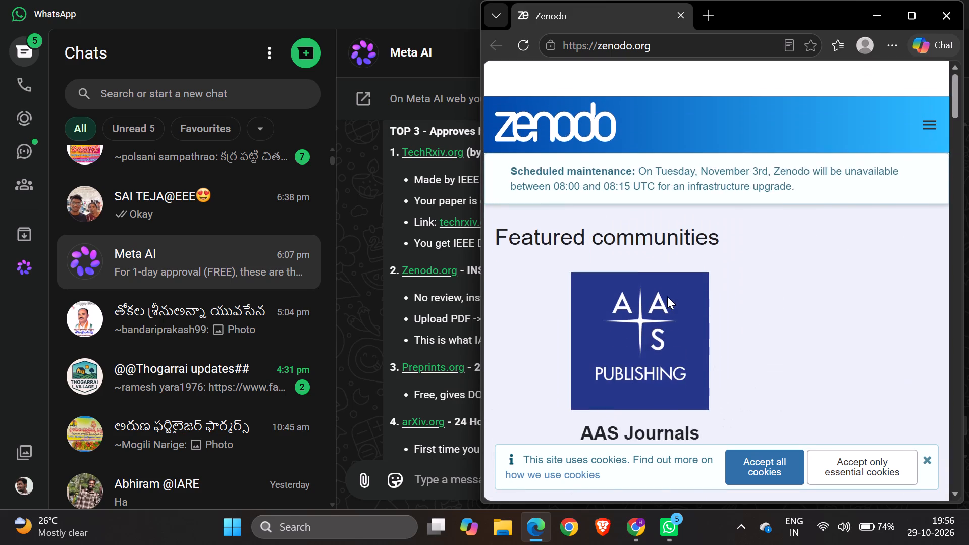
{"action": "scroll", "coordinate": [667, 296], "scroll_direction": "up", "scroll_amount": 2}
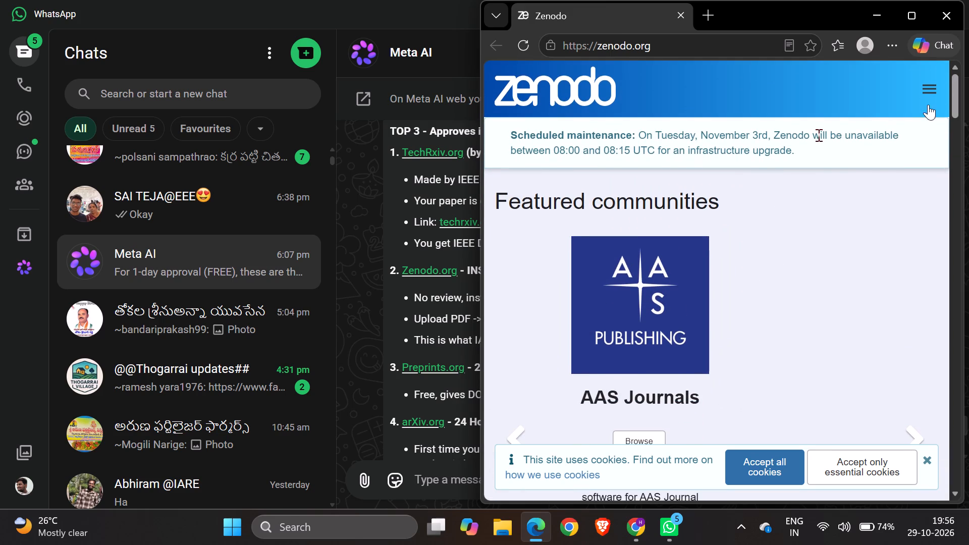
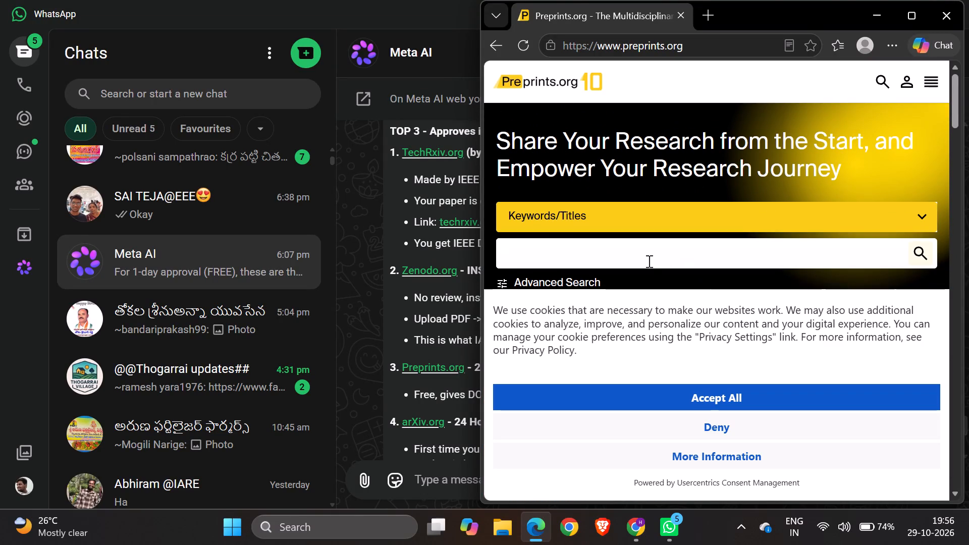
Accept all cookies on the Preprints.org site.
{"action": "left_click", "coordinate": [663, 401]}
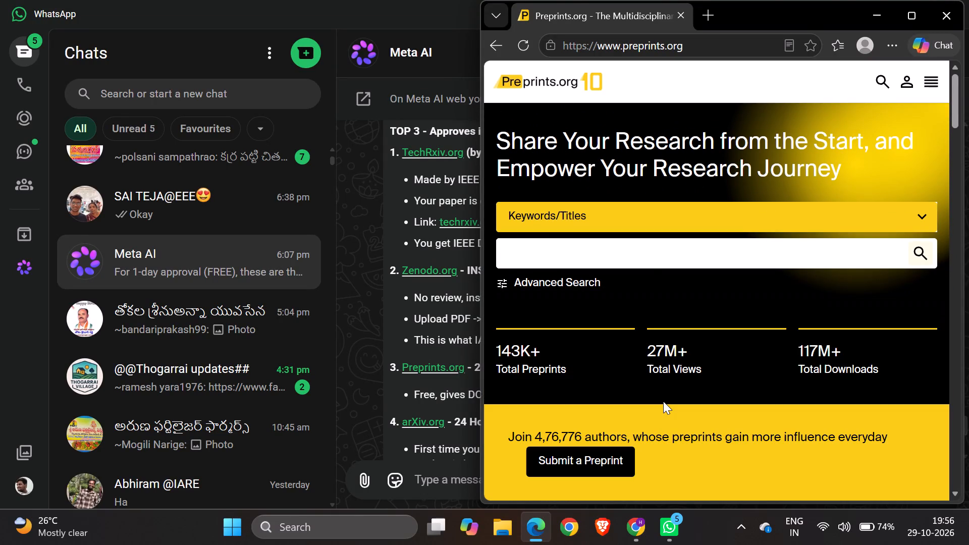
Set the Preprints.org home page search to look by Author instead of Keywords/Titles.
{"action": "left_click", "coordinate": [603, 254]}
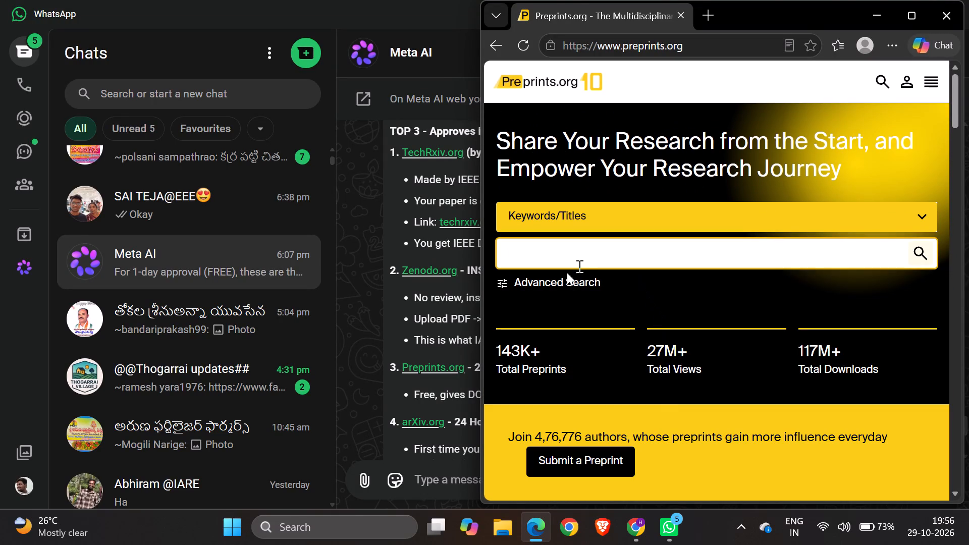
{"action": "left_click", "coordinate": [591, 215]}
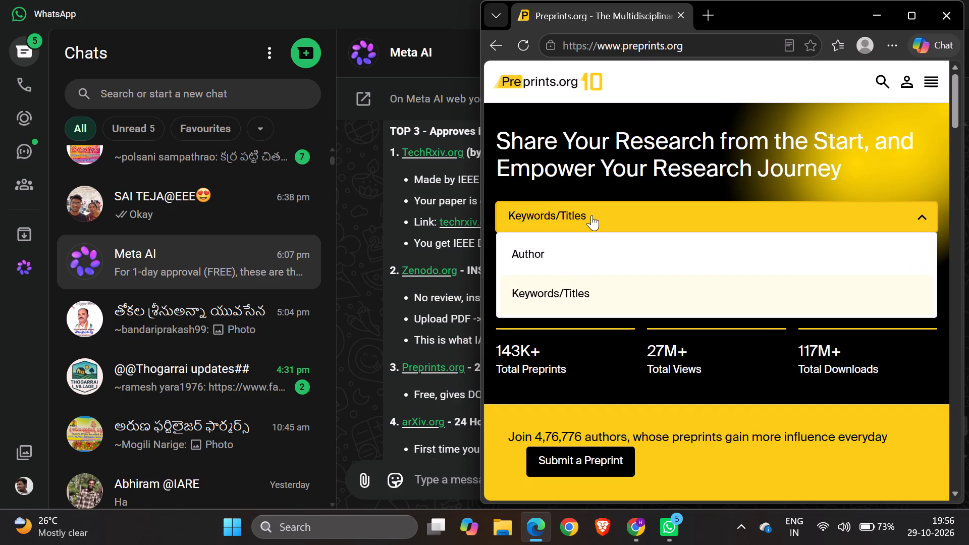
{"action": "left_click", "coordinate": [550, 253]}
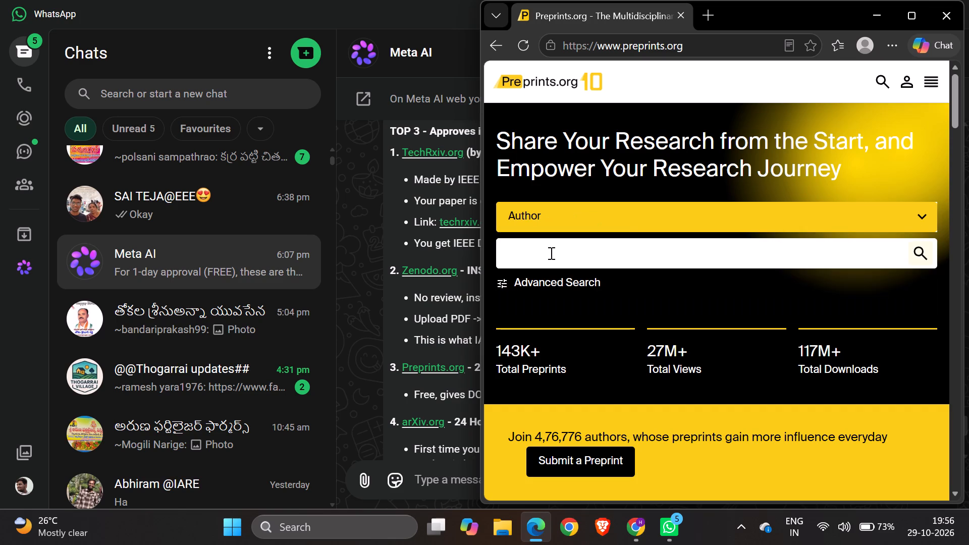
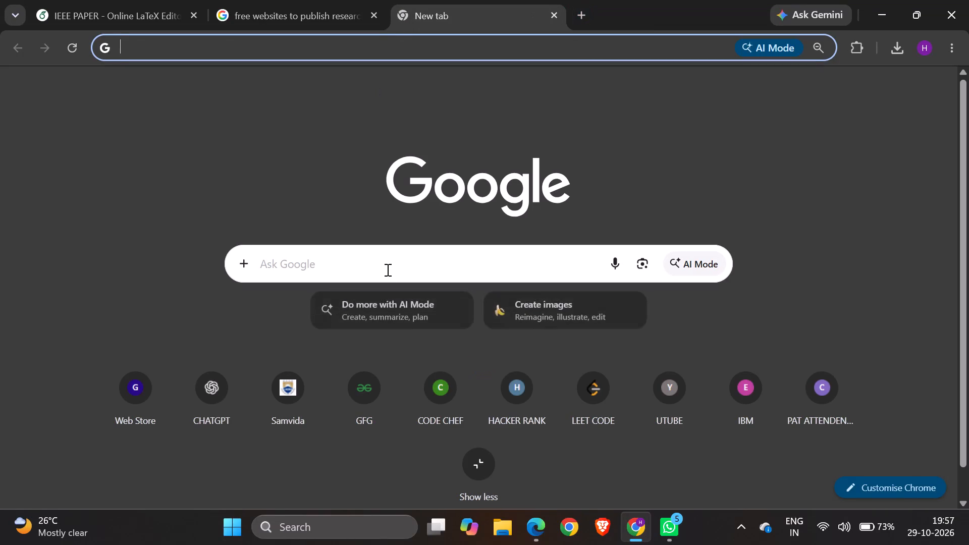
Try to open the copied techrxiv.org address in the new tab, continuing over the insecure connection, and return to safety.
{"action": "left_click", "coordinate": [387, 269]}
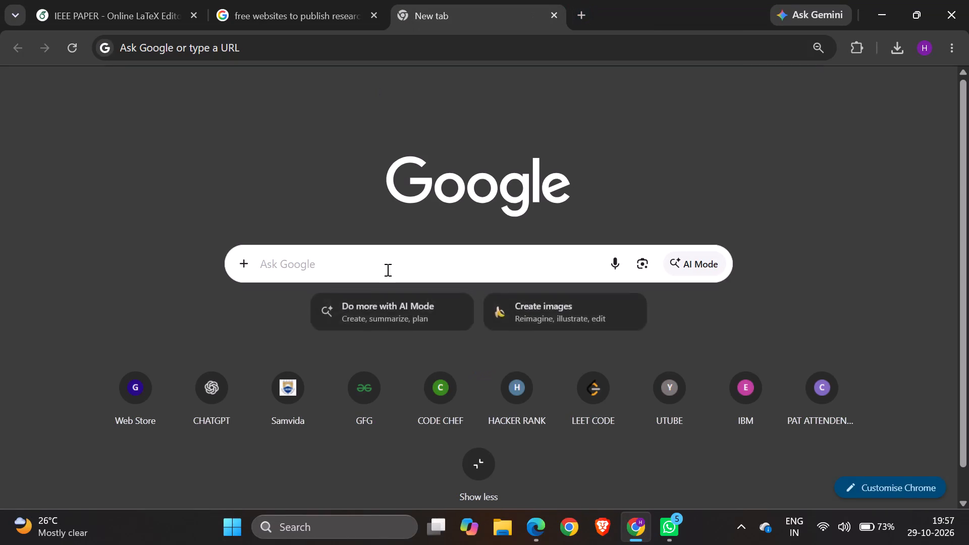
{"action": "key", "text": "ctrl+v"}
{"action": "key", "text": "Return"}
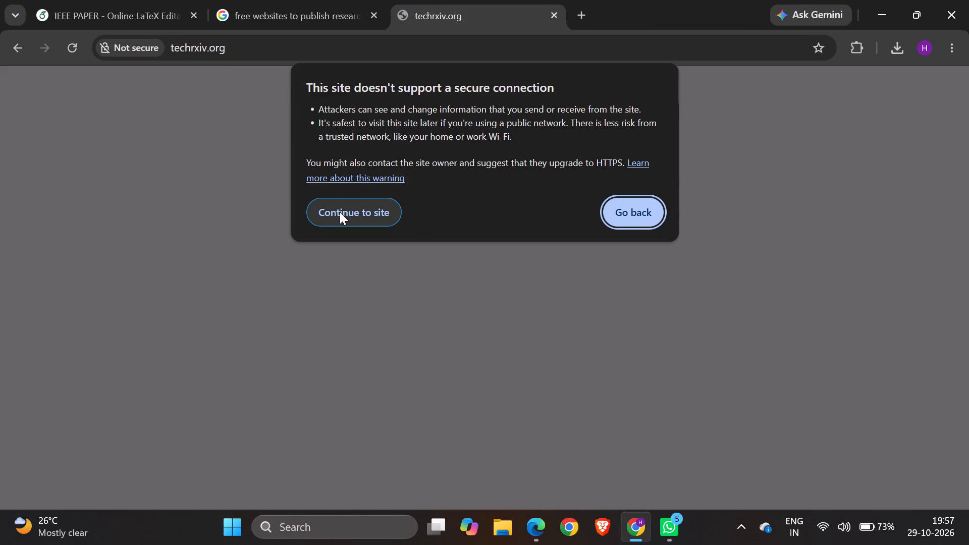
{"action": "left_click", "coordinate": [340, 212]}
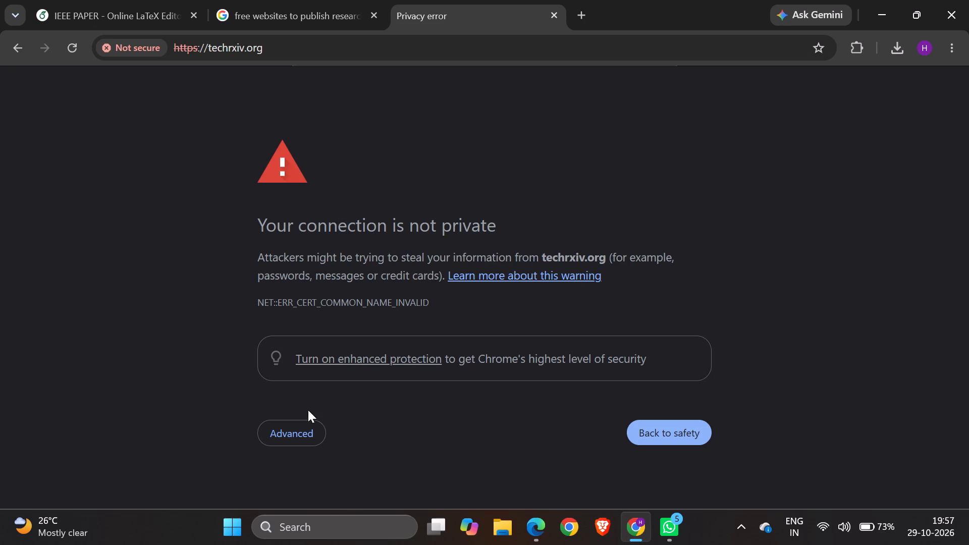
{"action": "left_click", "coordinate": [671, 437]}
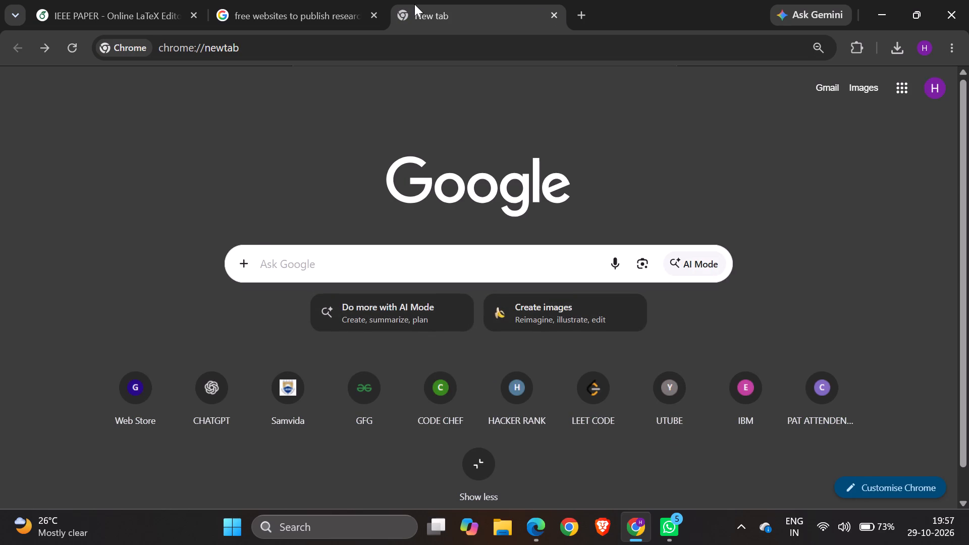
Examine the Google results and AI Overview for "free websites to publish research paper", down to the preprint servers and repositories.
{"action": "left_click", "coordinate": [293, 7]}
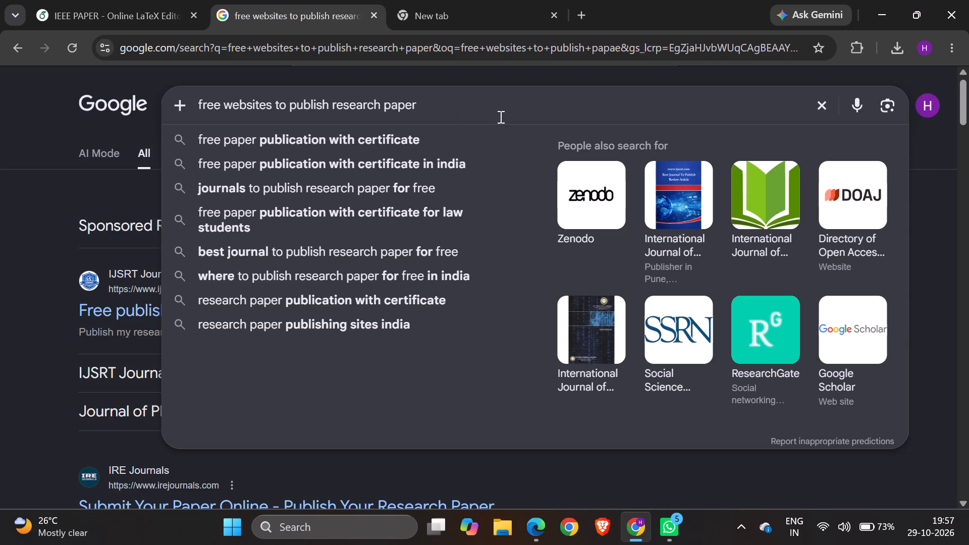
{"action": "left_click", "coordinate": [100, 237]}
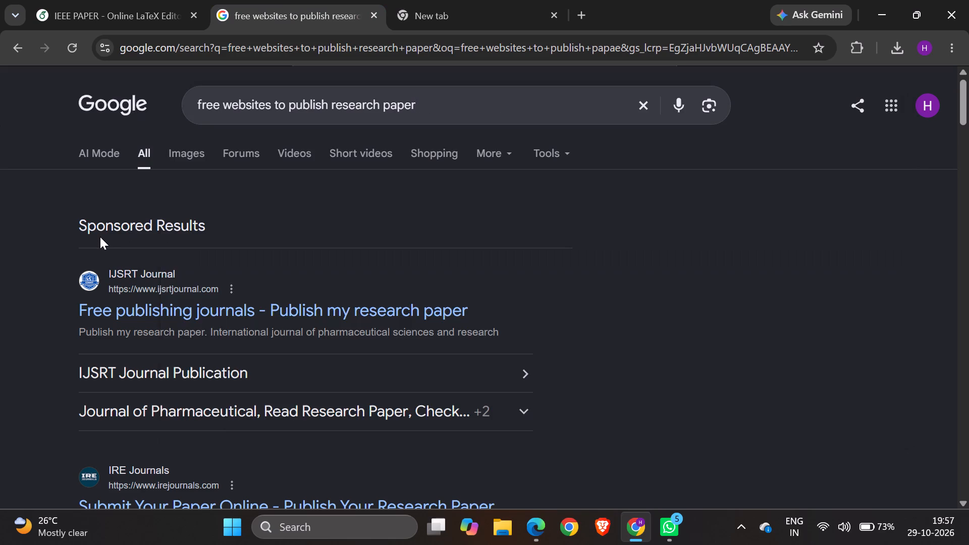
{"action": "scroll", "coordinate": [100, 237], "scroll_direction": "down", "scroll_amount": 3}
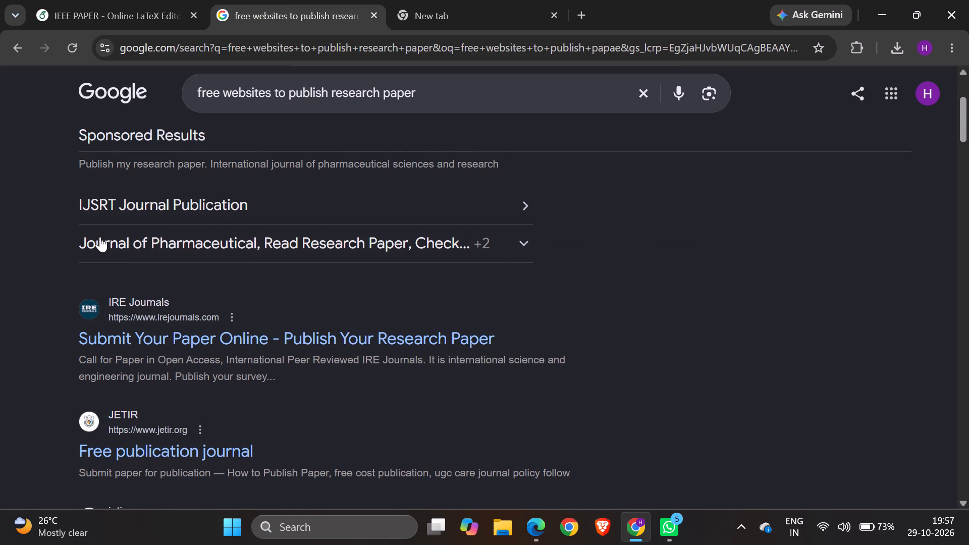
{"action": "scroll", "coordinate": [100, 237], "scroll_direction": "down", "scroll_amount": 1}
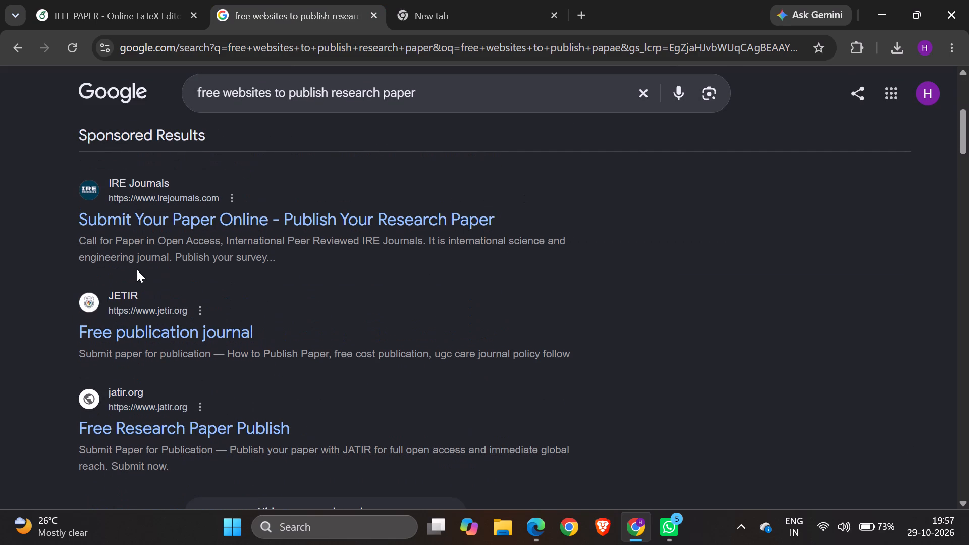
{"action": "scroll", "coordinate": [142, 273], "scroll_direction": "down", "scroll_amount": 2}
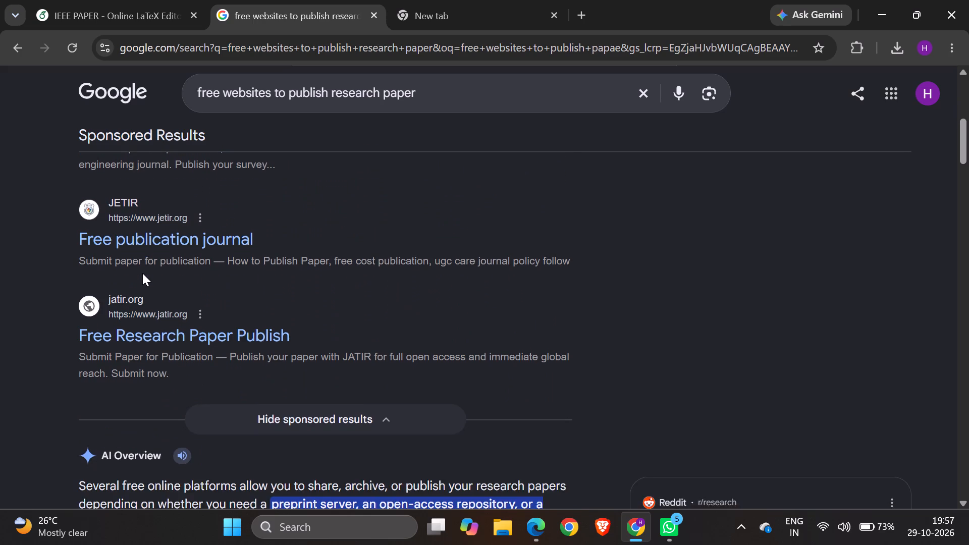
{"action": "scroll", "coordinate": [142, 273], "scroll_direction": "down", "scroll_amount": 3}
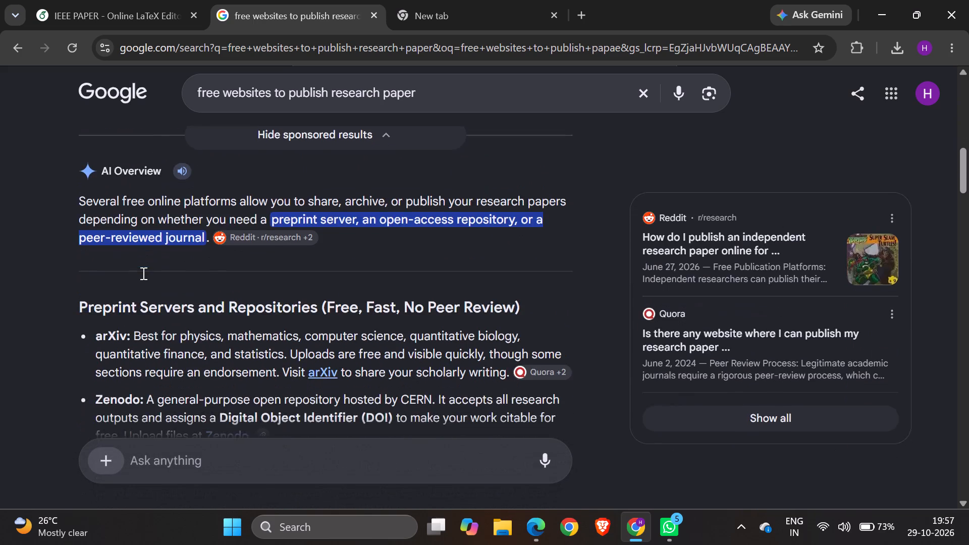
{"action": "scroll", "coordinate": [142, 273], "scroll_direction": "down", "scroll_amount": 1}
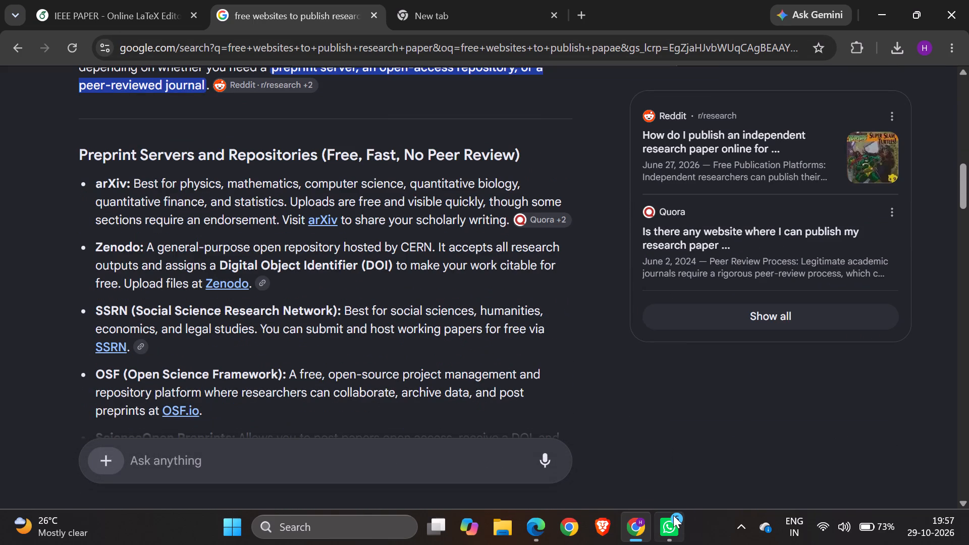
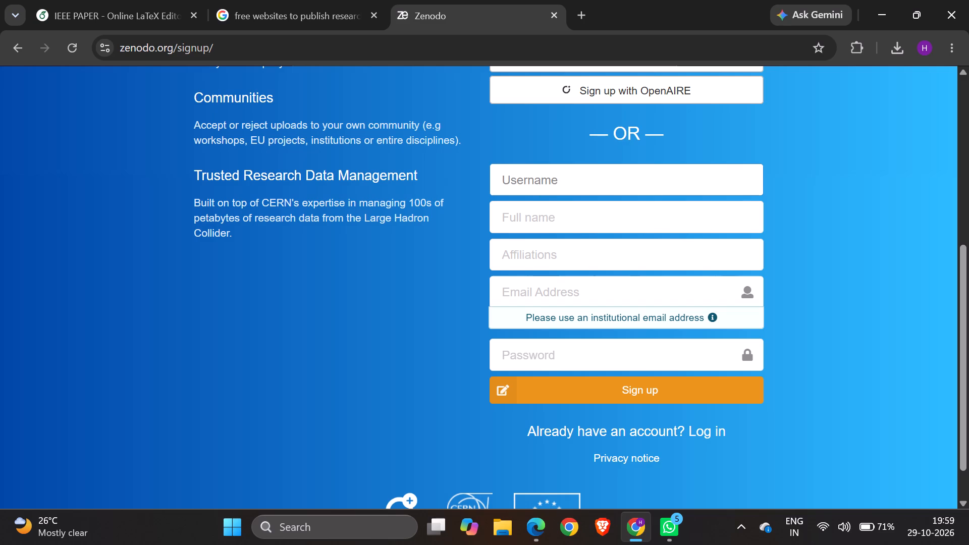
{"action": "type", "text": "HAR"}
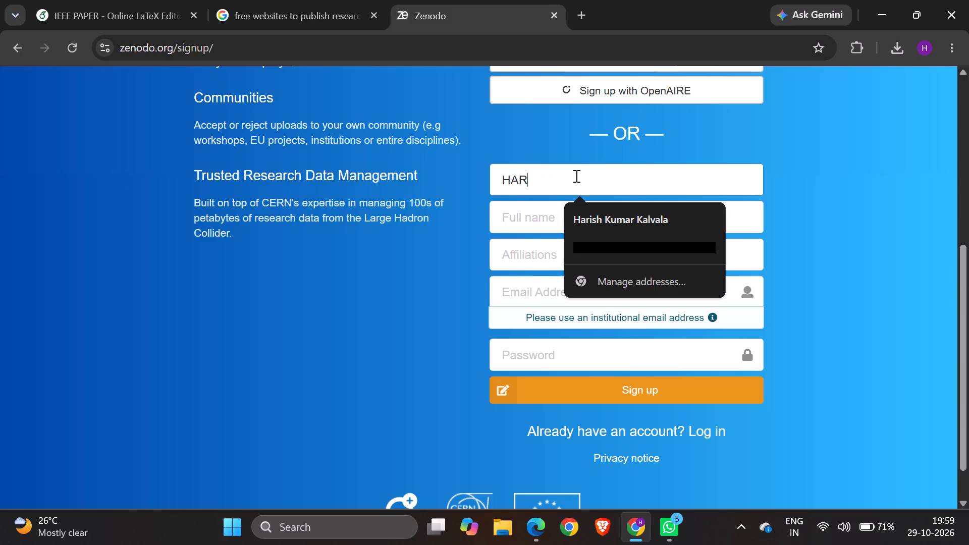
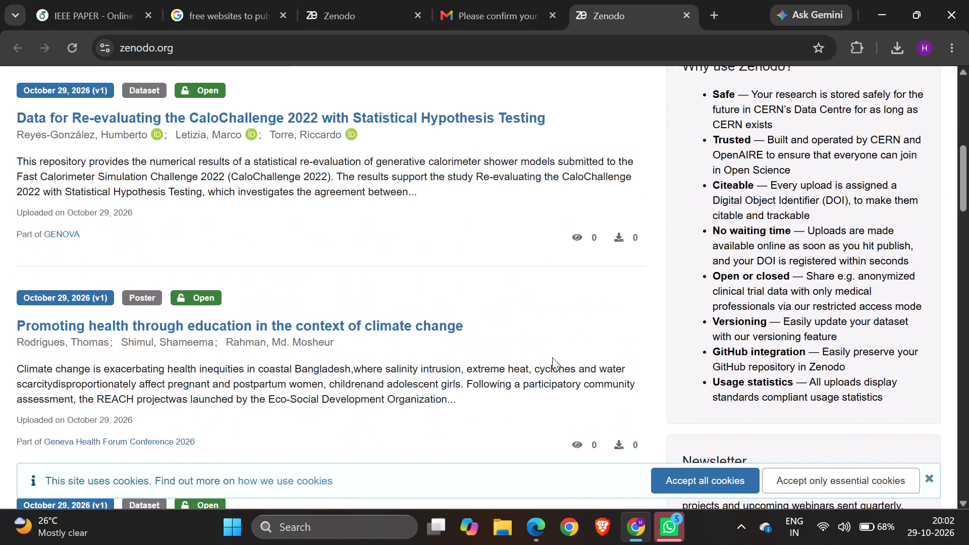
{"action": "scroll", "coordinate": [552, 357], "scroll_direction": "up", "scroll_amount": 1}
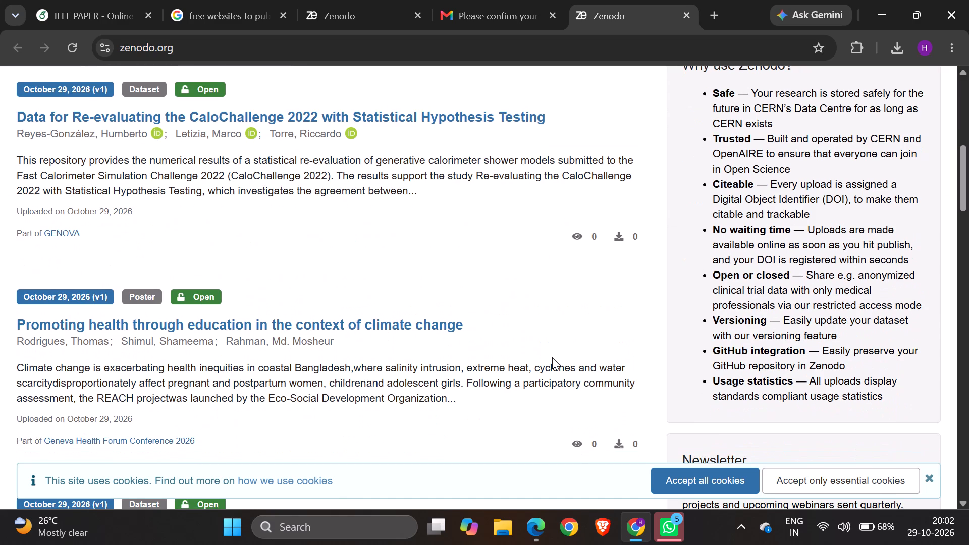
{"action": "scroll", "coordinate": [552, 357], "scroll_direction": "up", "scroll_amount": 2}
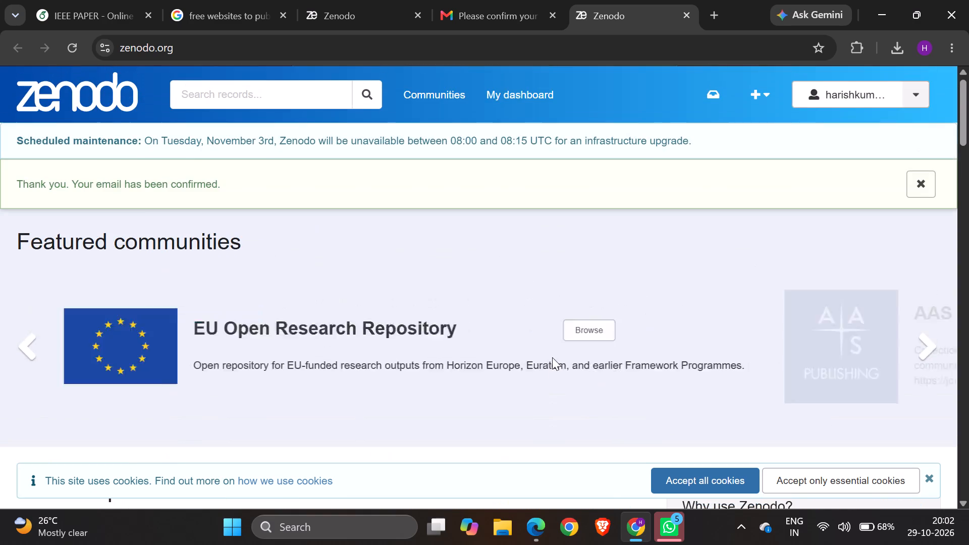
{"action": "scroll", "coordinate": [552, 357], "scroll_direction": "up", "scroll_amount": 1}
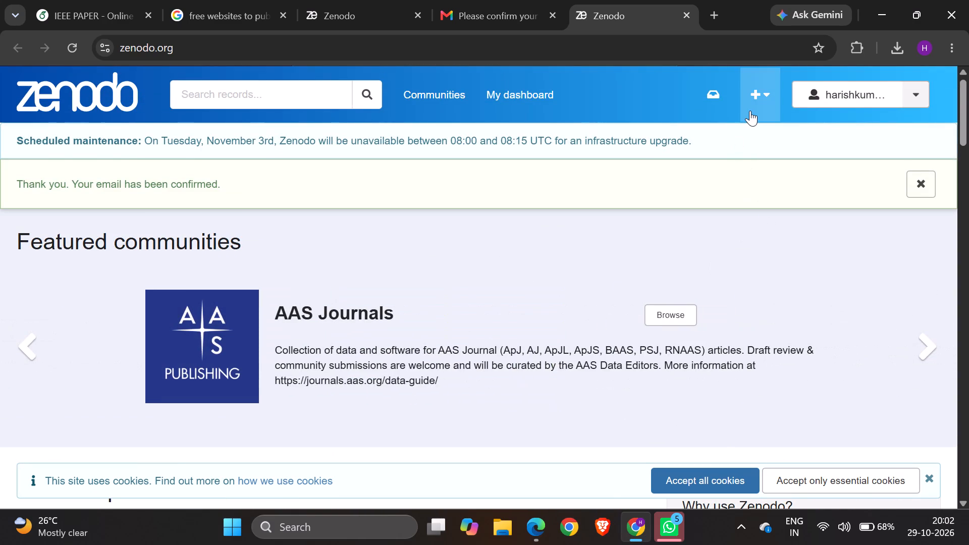
Start a new Zenodo upload and add the file IEEE_PAPER (3) from the Downloads folder.
{"action": "left_click", "coordinate": [753, 92]}
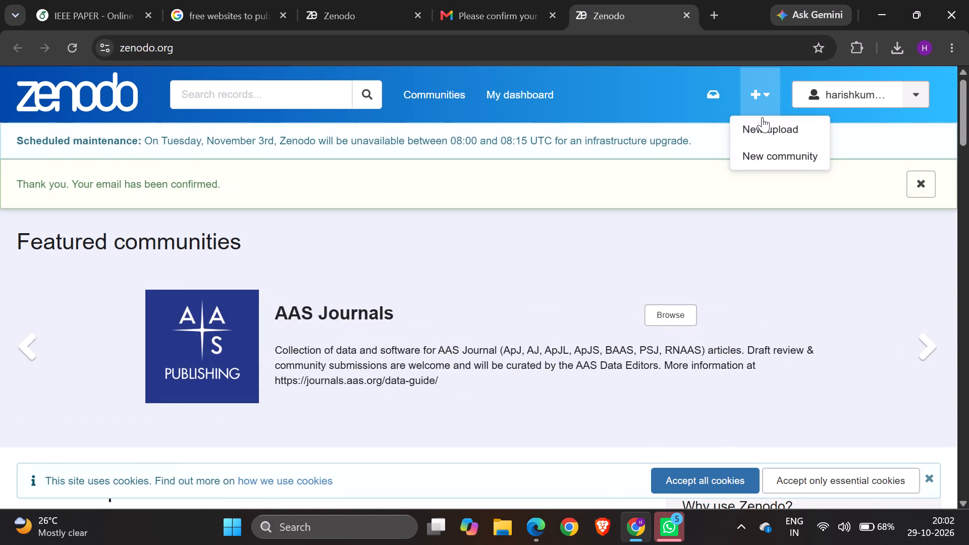
{"action": "left_click", "coordinate": [763, 123]}
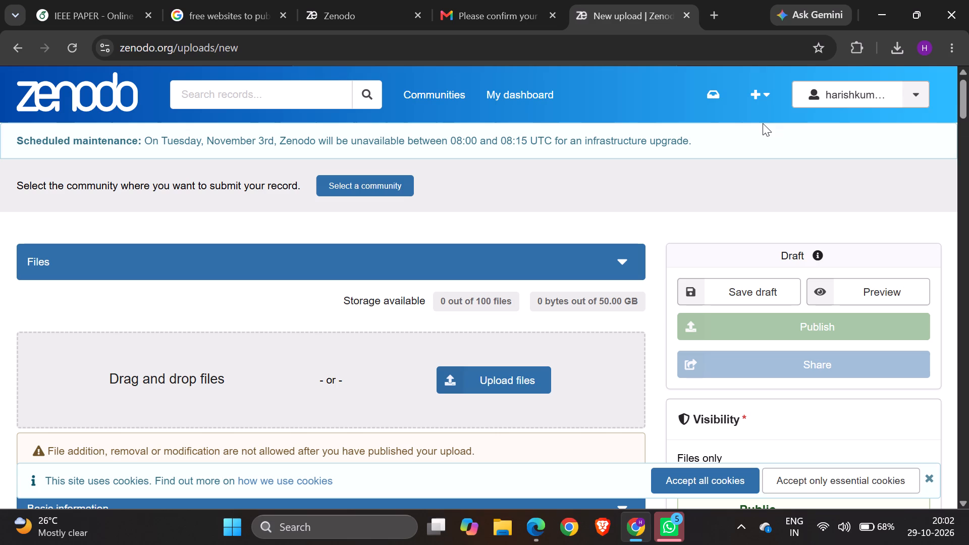
{"action": "left_click", "coordinate": [494, 390]}
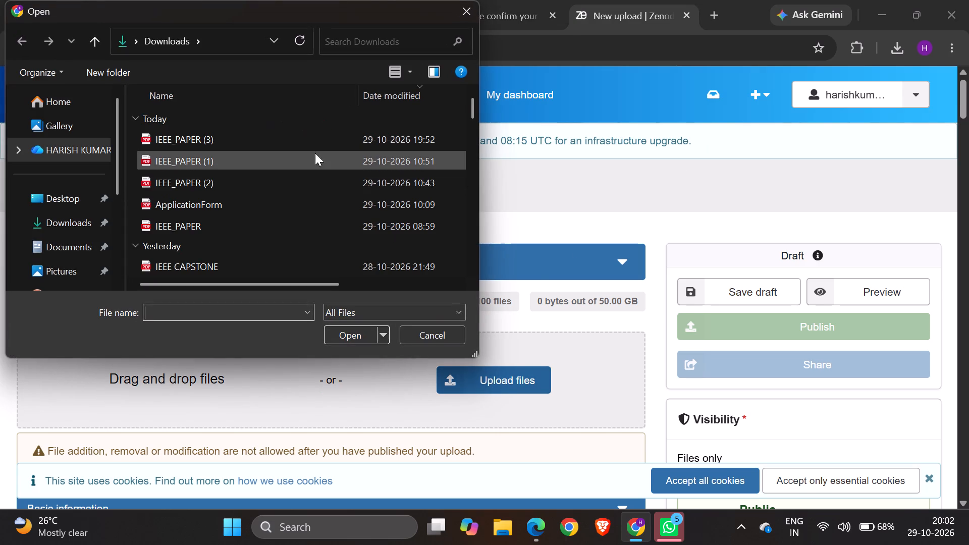
{"action": "left_click", "coordinate": [300, 141]}
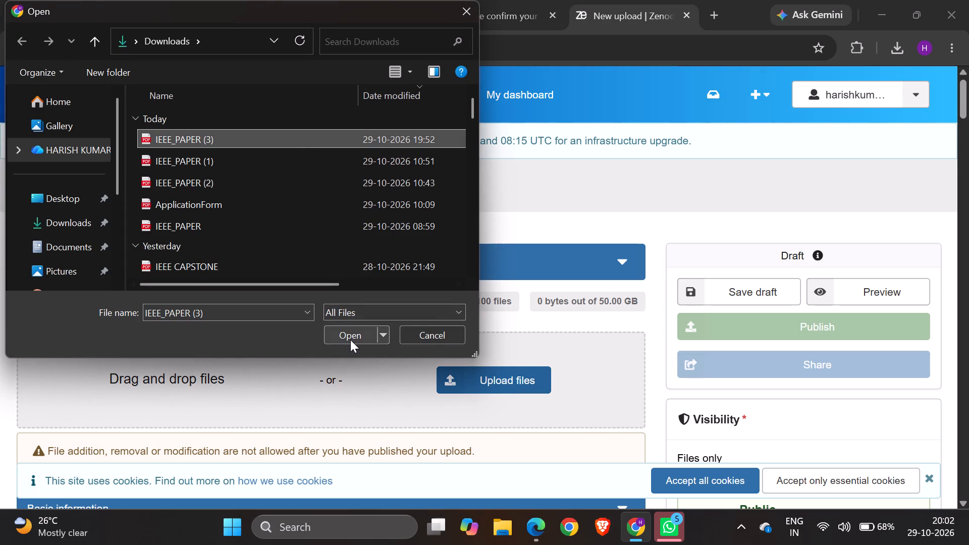
{"action": "left_click", "coordinate": [350, 340]}
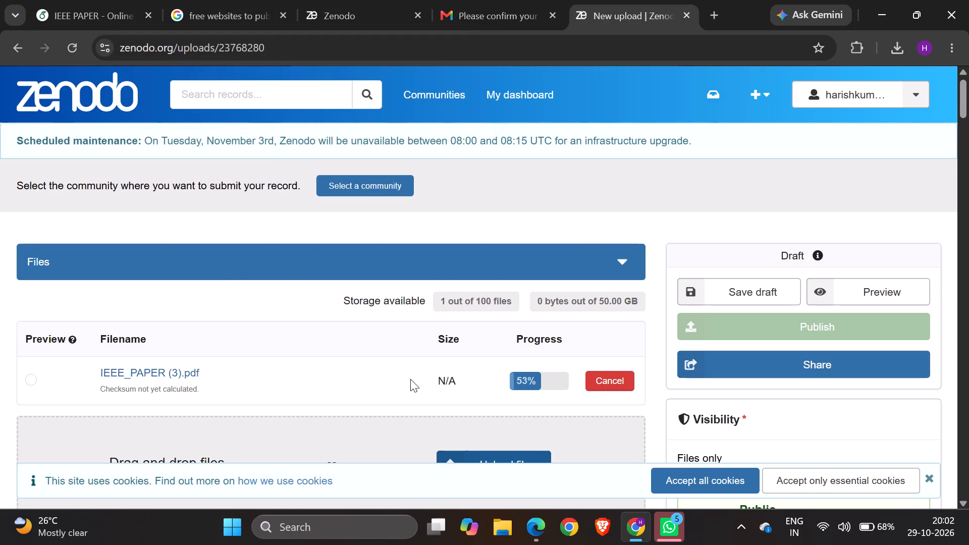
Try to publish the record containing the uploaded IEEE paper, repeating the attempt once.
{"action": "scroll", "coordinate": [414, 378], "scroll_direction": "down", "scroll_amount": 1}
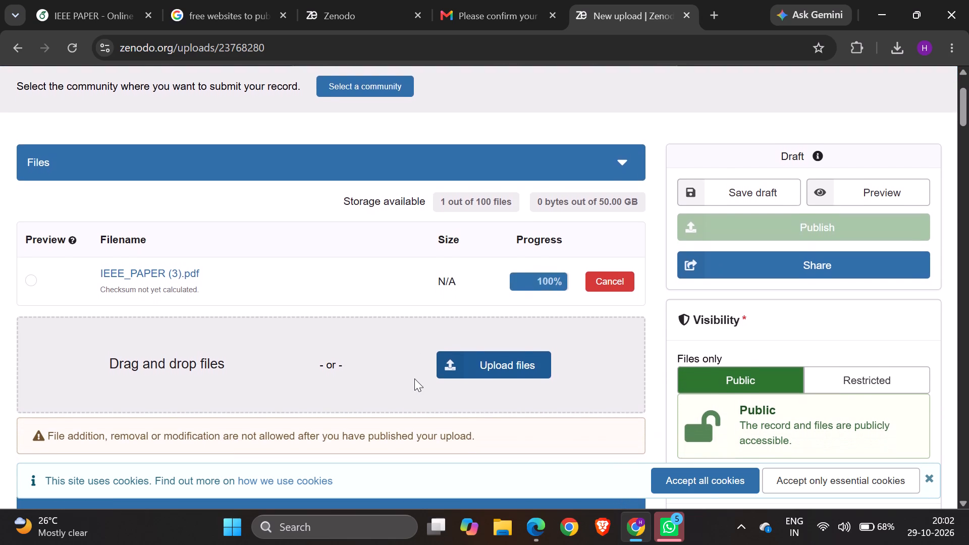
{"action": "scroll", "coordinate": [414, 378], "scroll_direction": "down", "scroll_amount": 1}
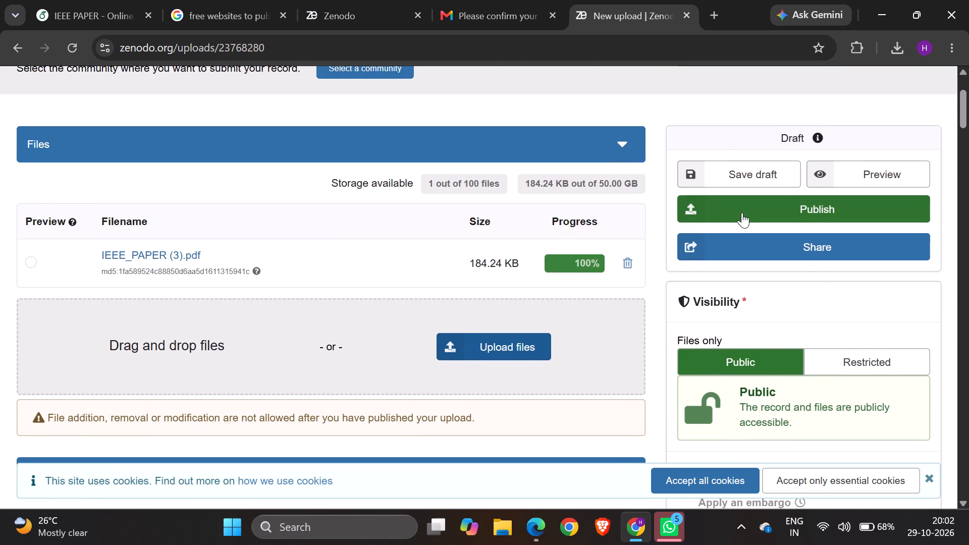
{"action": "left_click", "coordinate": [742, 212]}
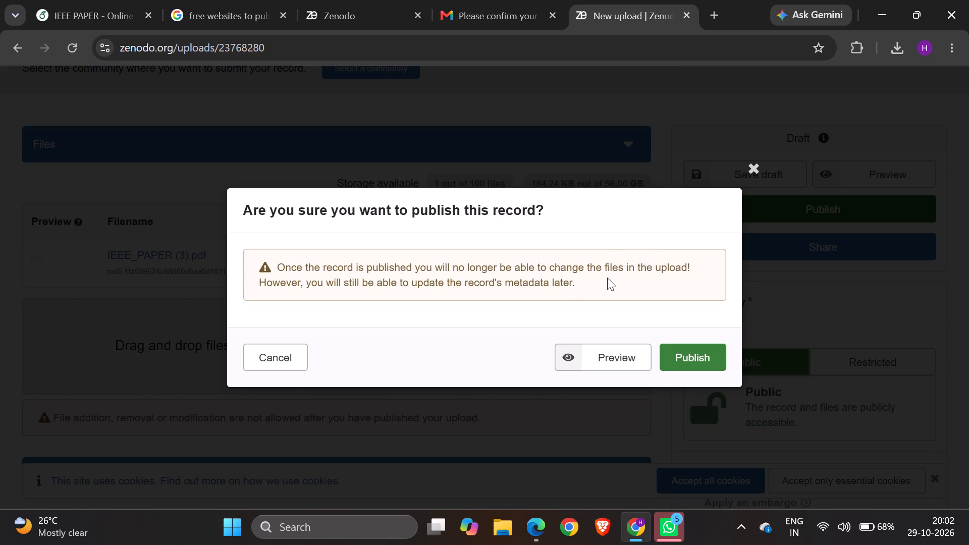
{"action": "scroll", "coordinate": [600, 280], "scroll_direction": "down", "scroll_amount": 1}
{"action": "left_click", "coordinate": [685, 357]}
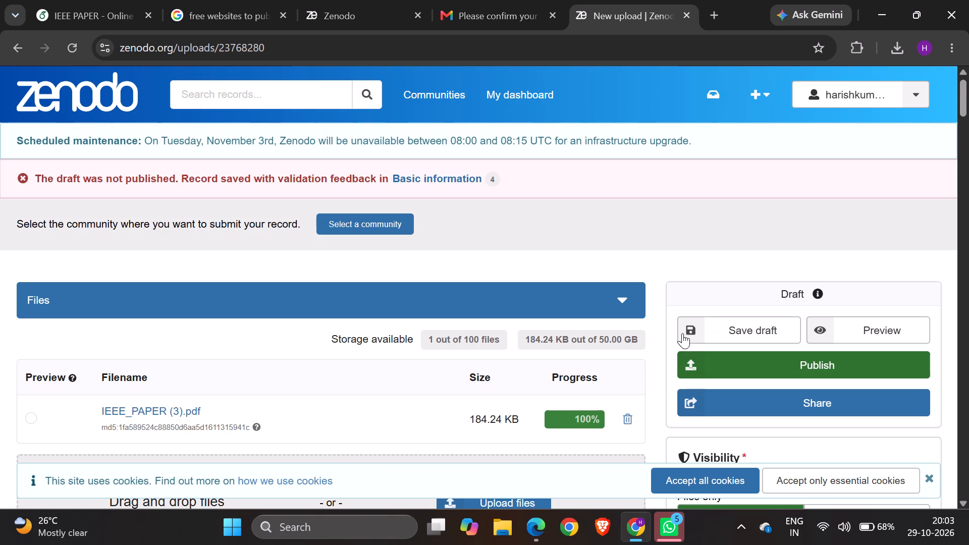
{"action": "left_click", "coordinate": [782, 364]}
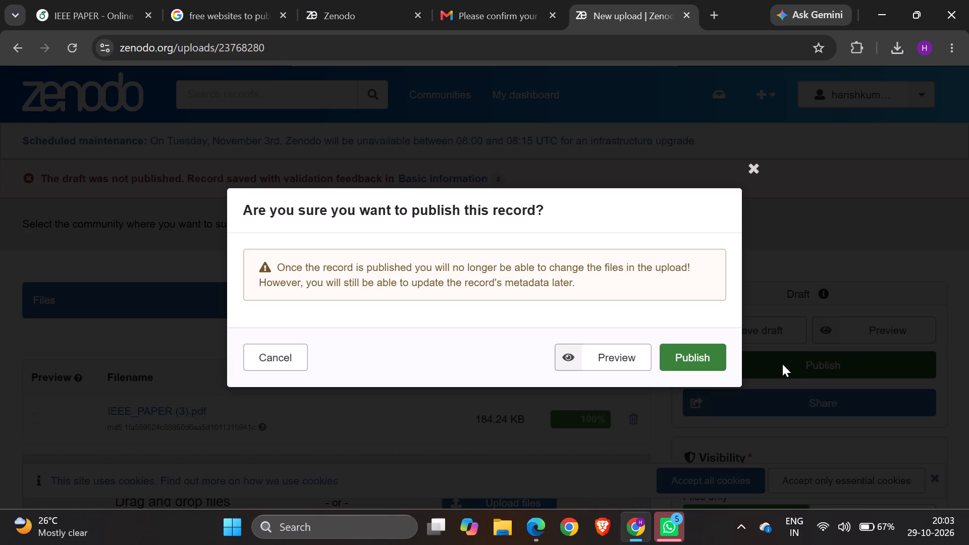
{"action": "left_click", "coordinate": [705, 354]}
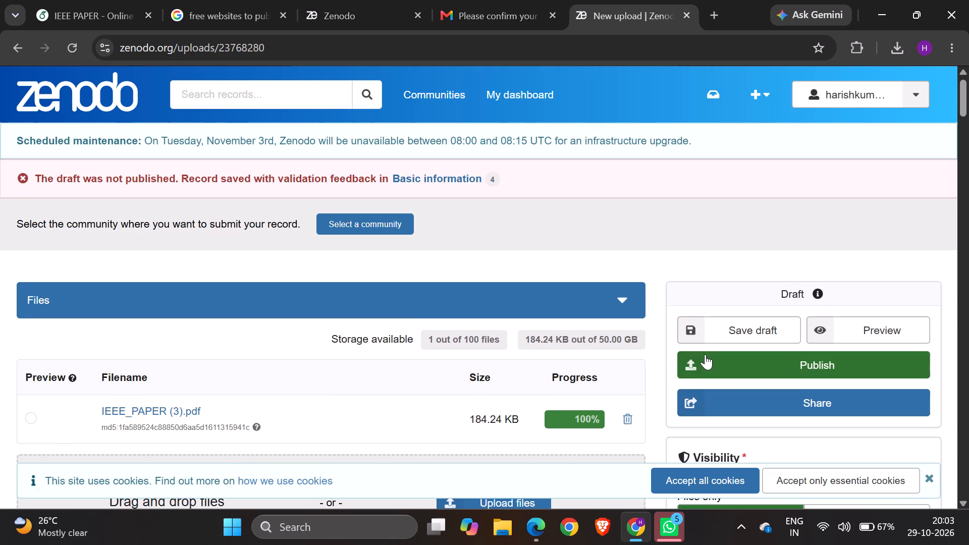
In the upload's basic information, answer the existing DOI question with "No, I need one".
{"action": "scroll", "coordinate": [438, 198], "scroll_direction": "down", "scroll_amount": 2}
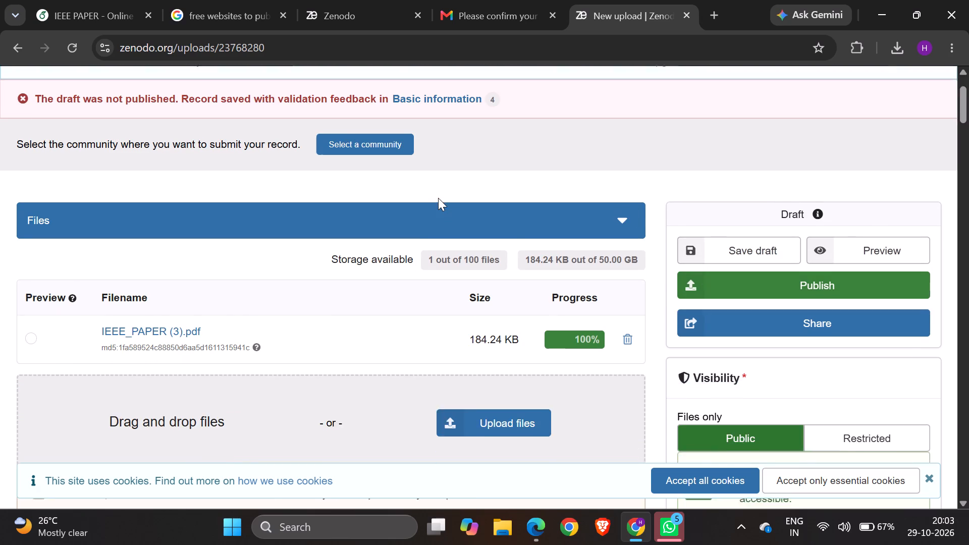
{"action": "scroll", "coordinate": [438, 198], "scroll_direction": "down", "scroll_amount": 1}
{"action": "scroll", "coordinate": [467, 254], "scroll_direction": "down", "scroll_amount": 2}
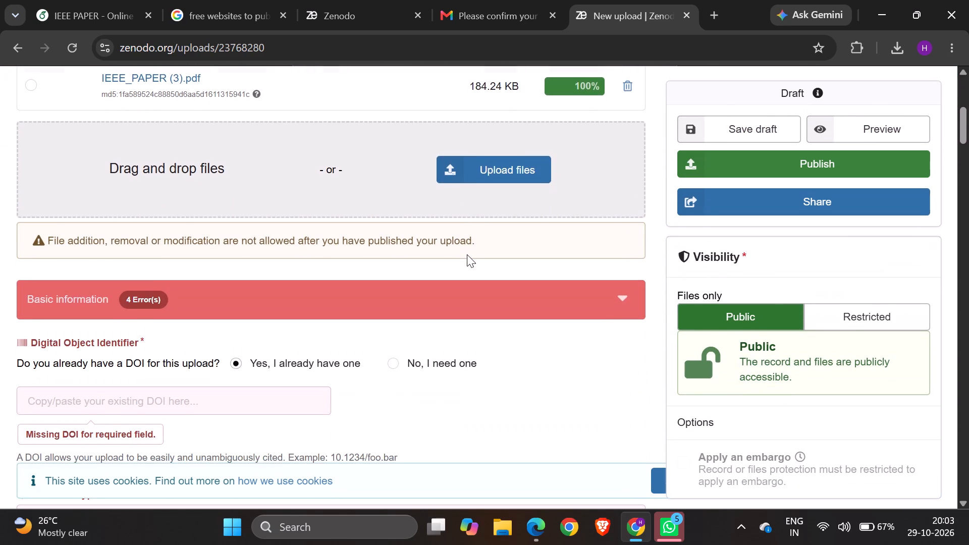
{"action": "scroll", "coordinate": [467, 254], "scroll_direction": "down", "scroll_amount": 2}
{"action": "scroll", "coordinate": [467, 254], "scroll_direction": "up", "scroll_amount": 1}
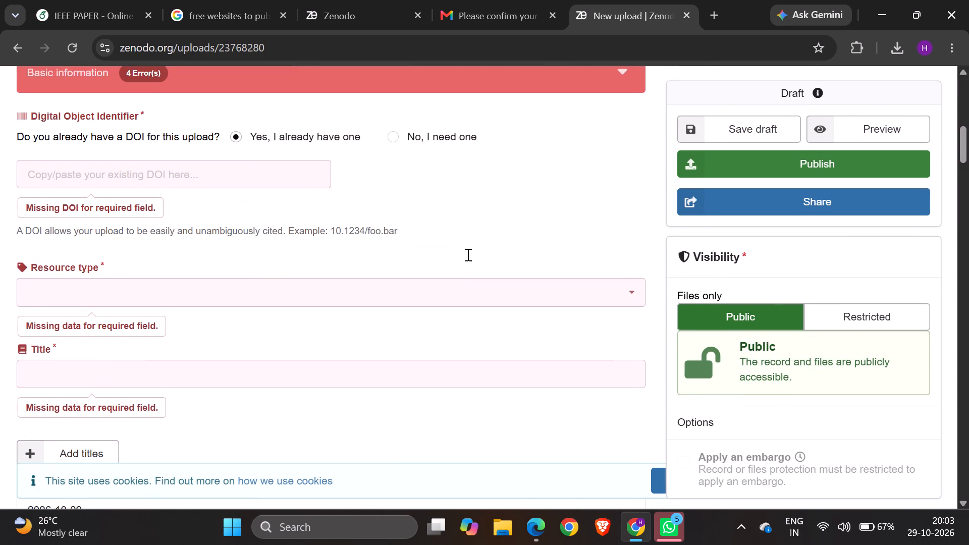
{"action": "scroll", "coordinate": [467, 254], "scroll_direction": "up", "scroll_amount": 2}
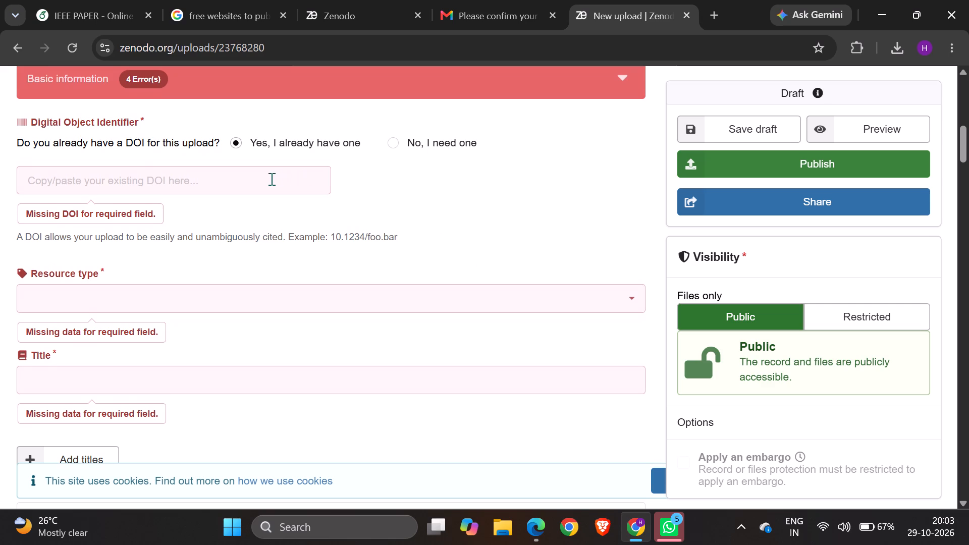
{"action": "left_click", "coordinate": [267, 179]}
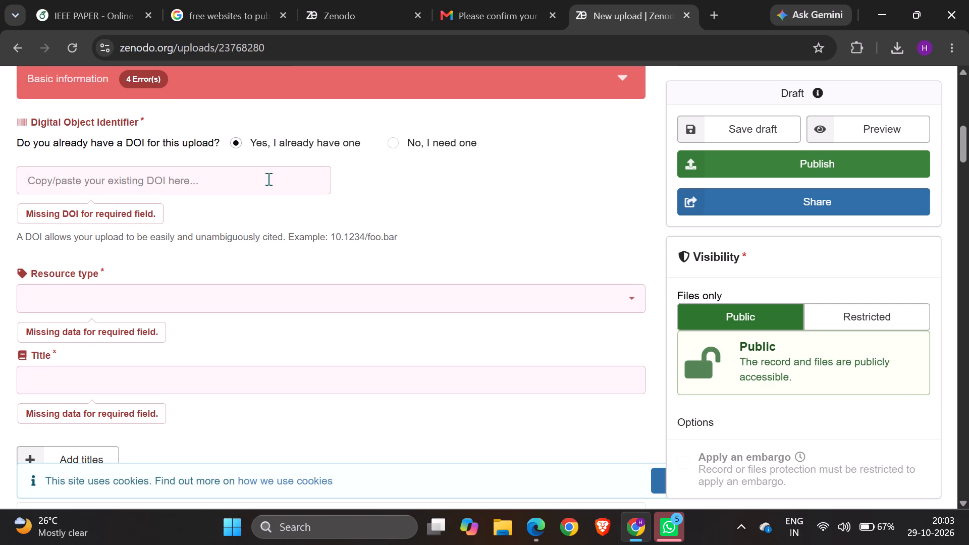
{"action": "left_click", "coordinate": [393, 138]}
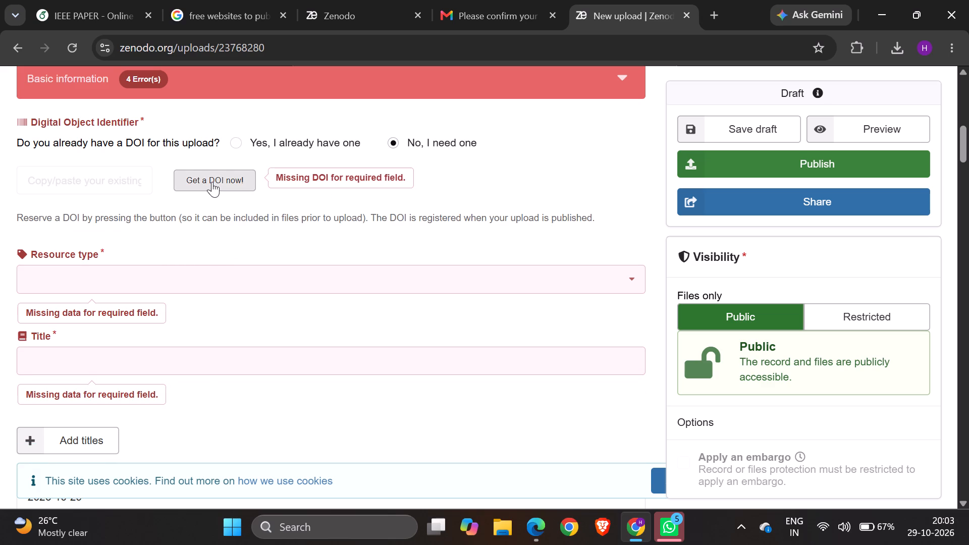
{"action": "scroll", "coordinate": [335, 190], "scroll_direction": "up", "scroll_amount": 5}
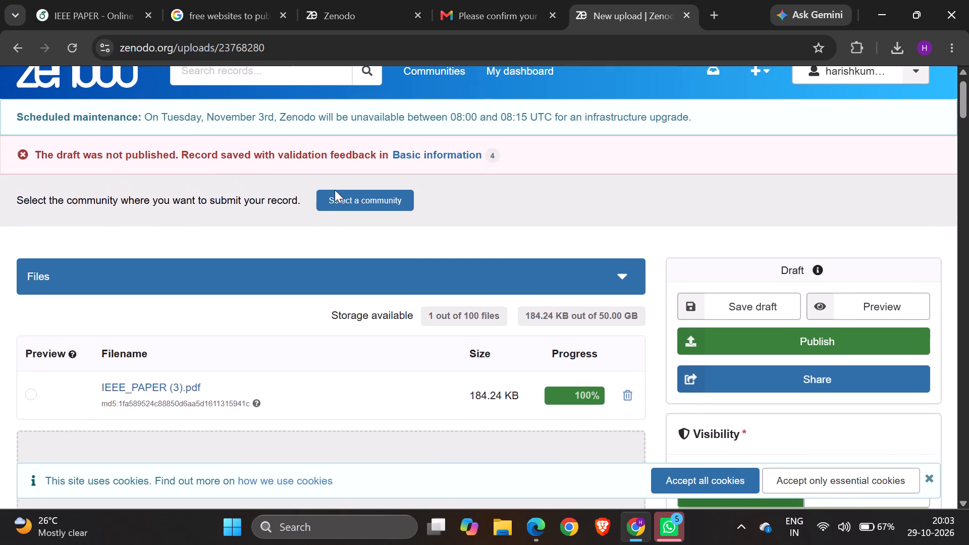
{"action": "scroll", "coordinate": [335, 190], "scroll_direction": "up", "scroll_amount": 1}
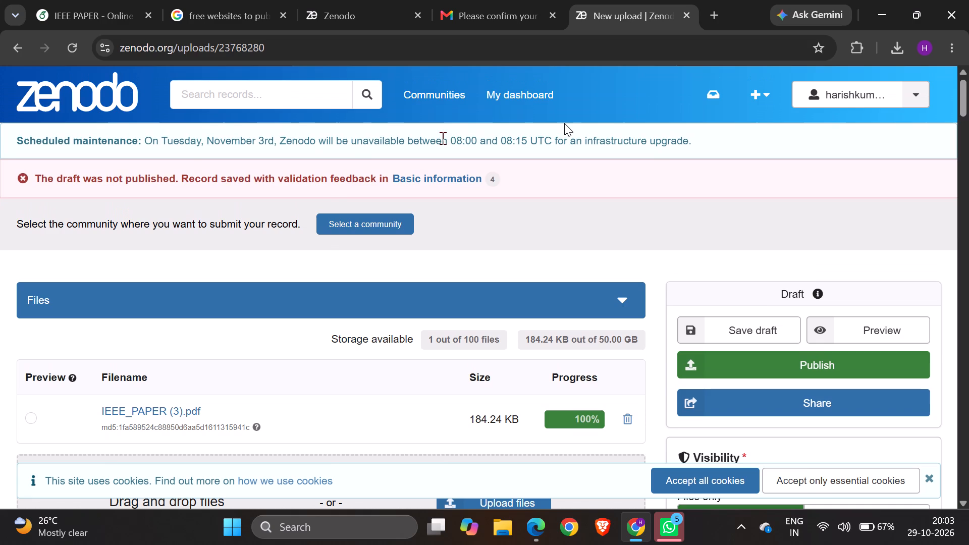
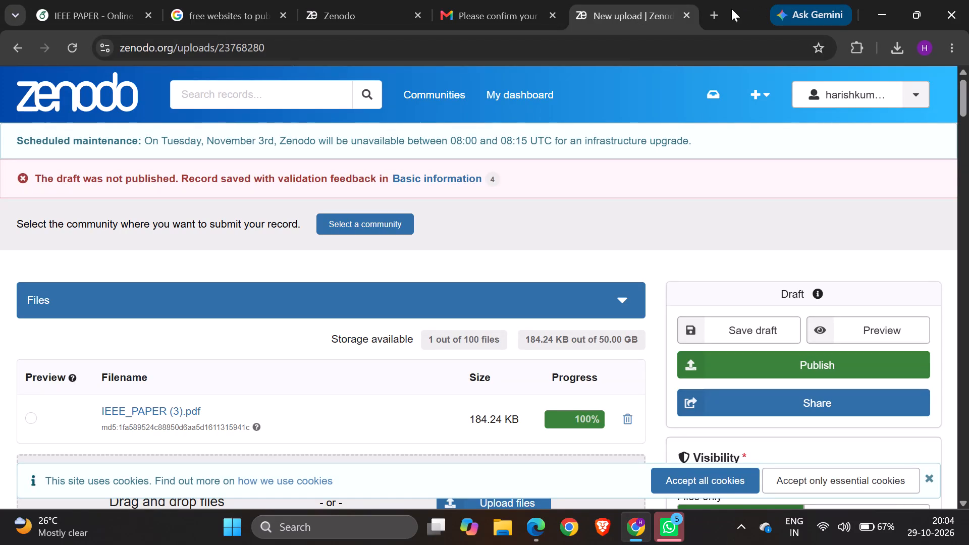
Search Google for "ijert research paper" in a new browser tab.
{"action": "left_click", "coordinate": [713, 17]}
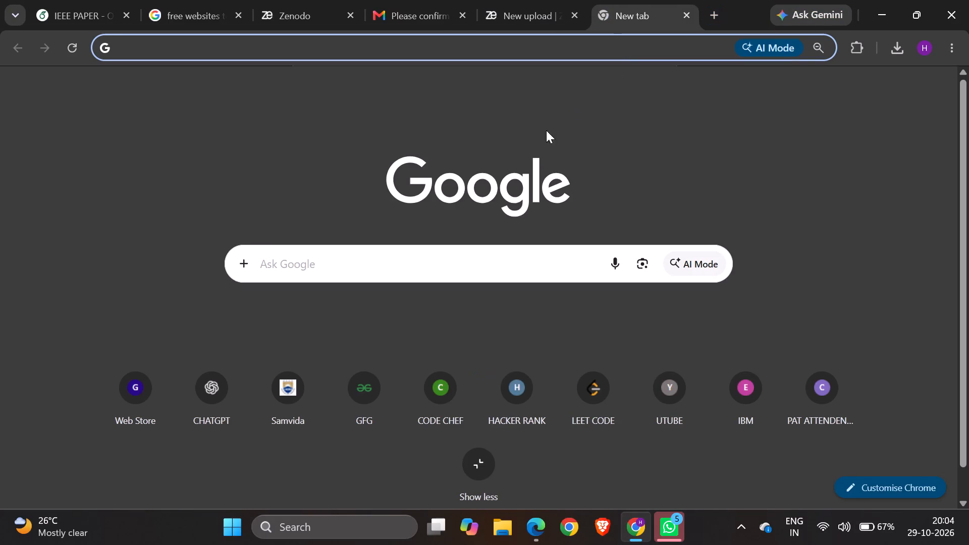
{"action": "left_click", "coordinate": [459, 260]}
{"action": "key", "text": "i"}
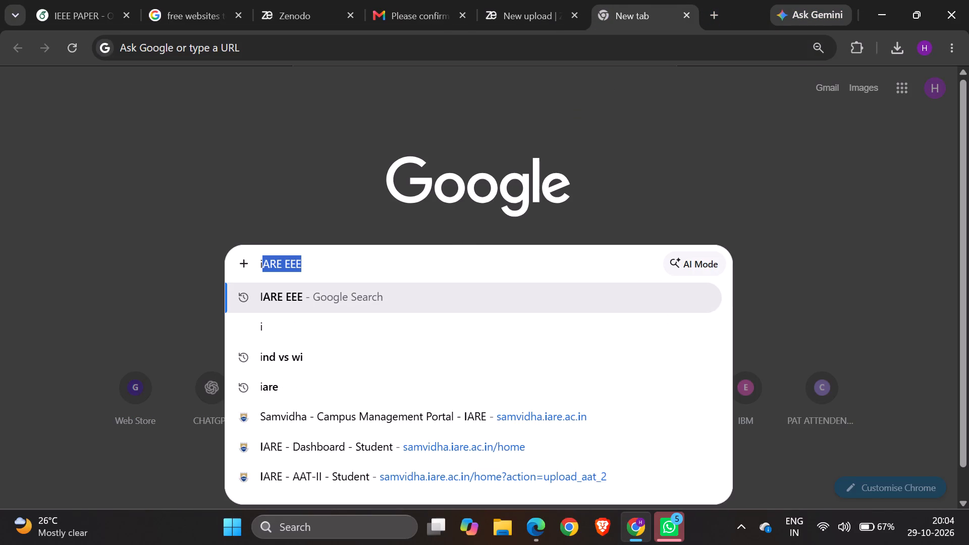
{"action": "type", "text": "jert"}
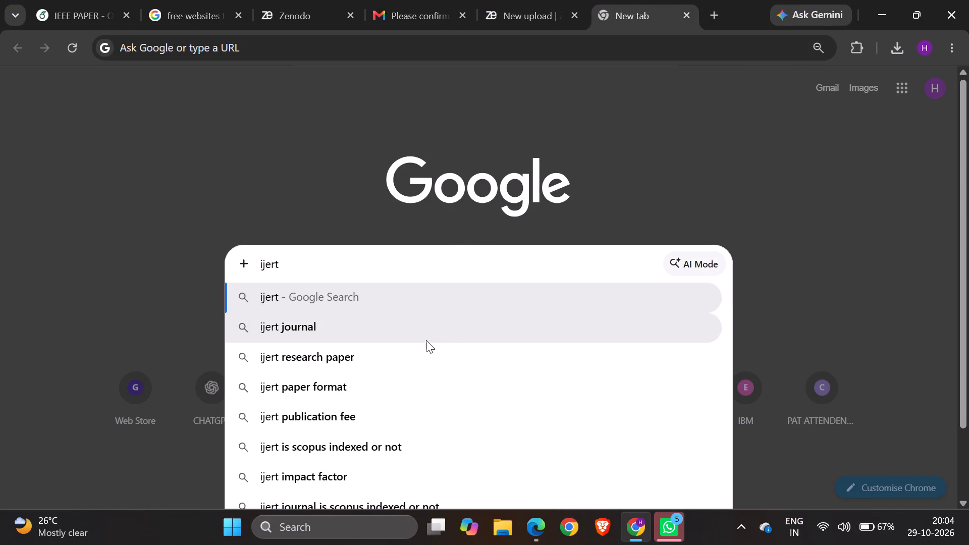
{"action": "left_click", "coordinate": [403, 356]}
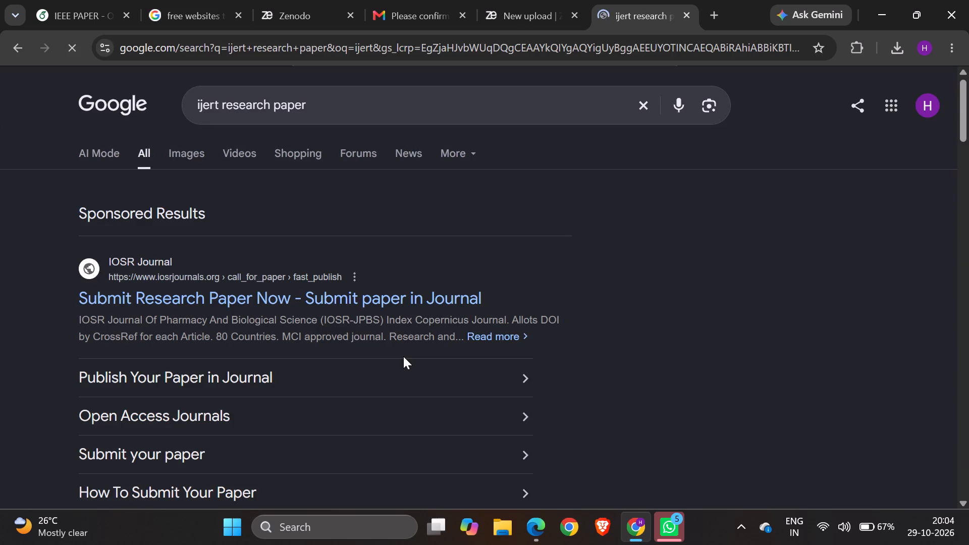
Open the sponsored IOSR Journal result for submitting a research paper and examine the home page's publication process and author information.
{"action": "left_click", "coordinate": [331, 294]}
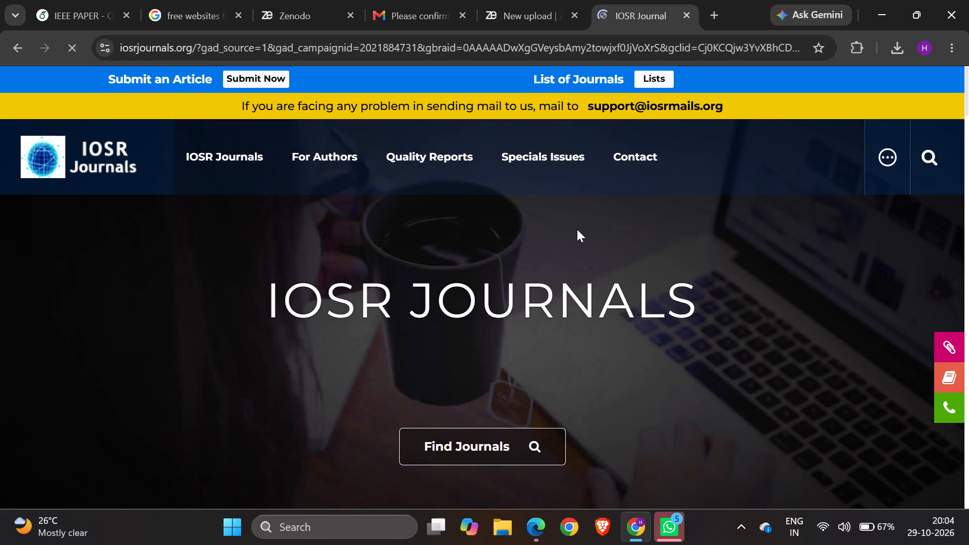
{"action": "scroll", "coordinate": [689, 220], "scroll_direction": "down", "scroll_amount": 1}
{"action": "scroll", "coordinate": [620, 292], "scroll_direction": "down", "scroll_amount": 1}
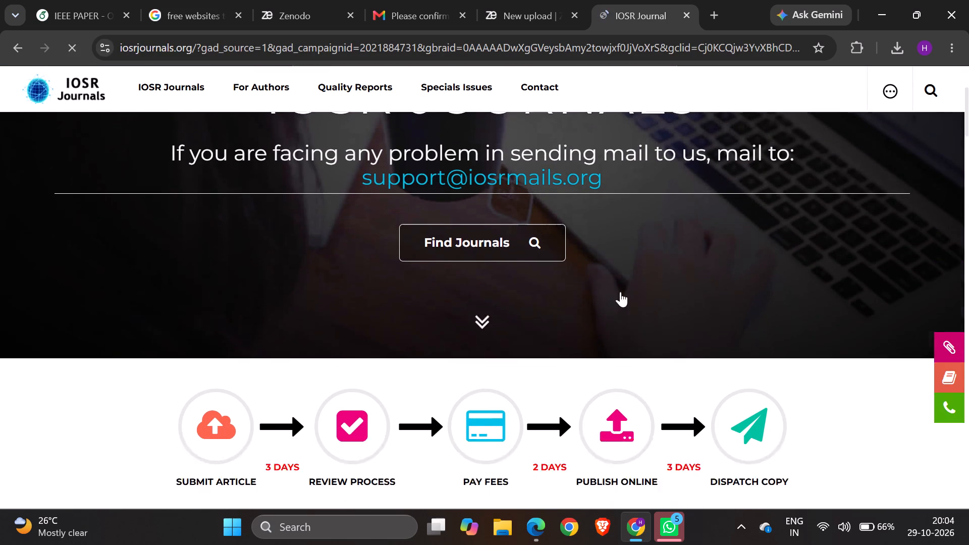
{"action": "scroll", "coordinate": [620, 292], "scroll_direction": "down", "scroll_amount": 1}
{"action": "scroll", "coordinate": [620, 292], "scroll_direction": "up", "scroll_amount": 2}
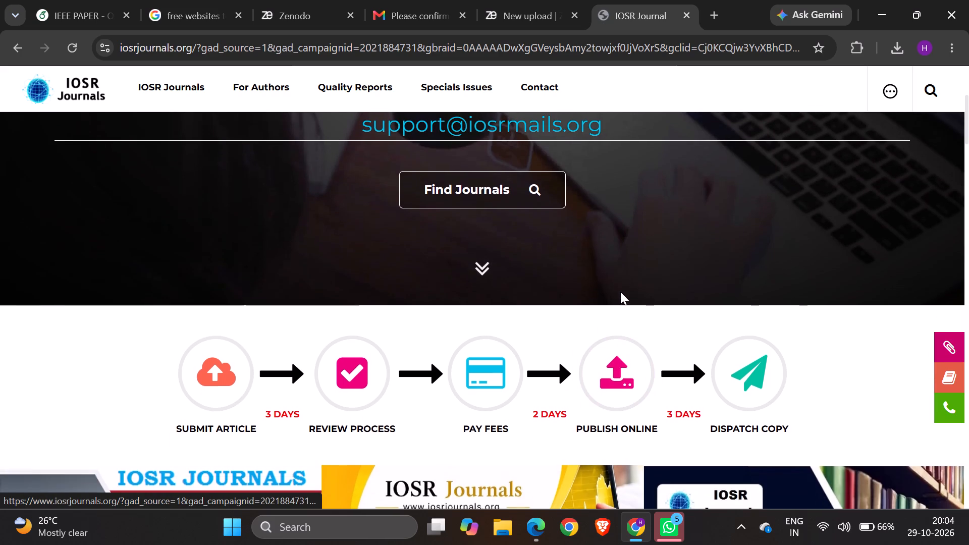
{"action": "scroll", "coordinate": [620, 292], "scroll_direction": "up", "scroll_amount": 1}
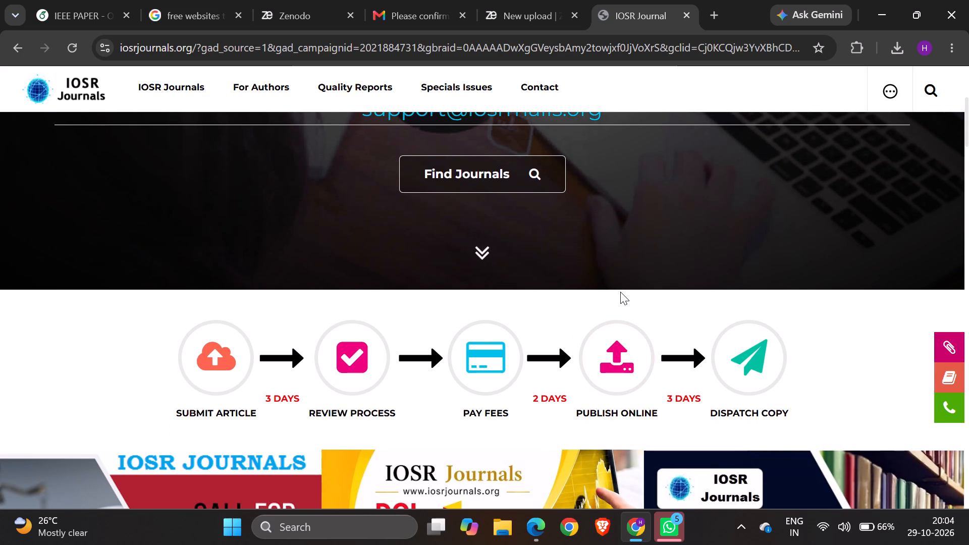
{"action": "scroll", "coordinate": [620, 292], "scroll_direction": "up", "scroll_amount": 1}
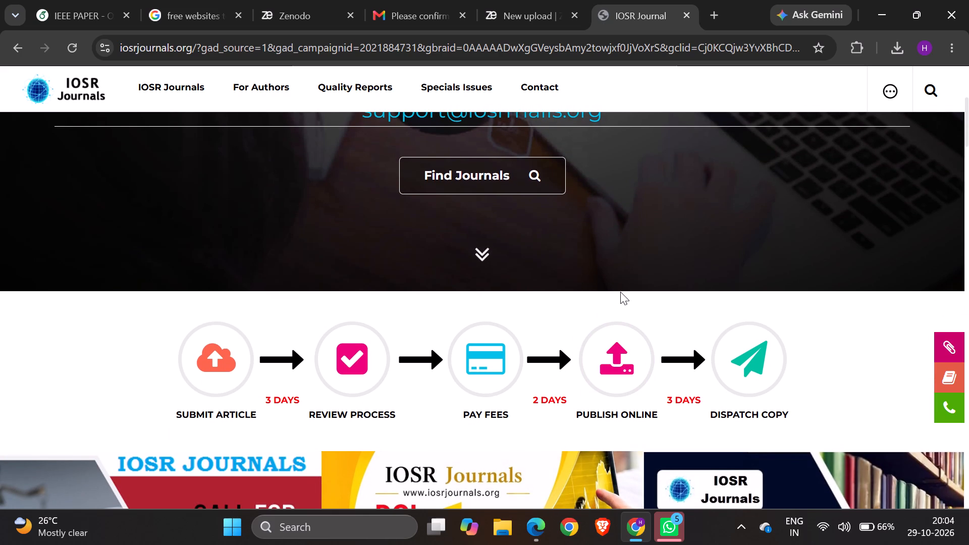
{"action": "scroll", "coordinate": [620, 292], "scroll_direction": "up", "scroll_amount": 3}
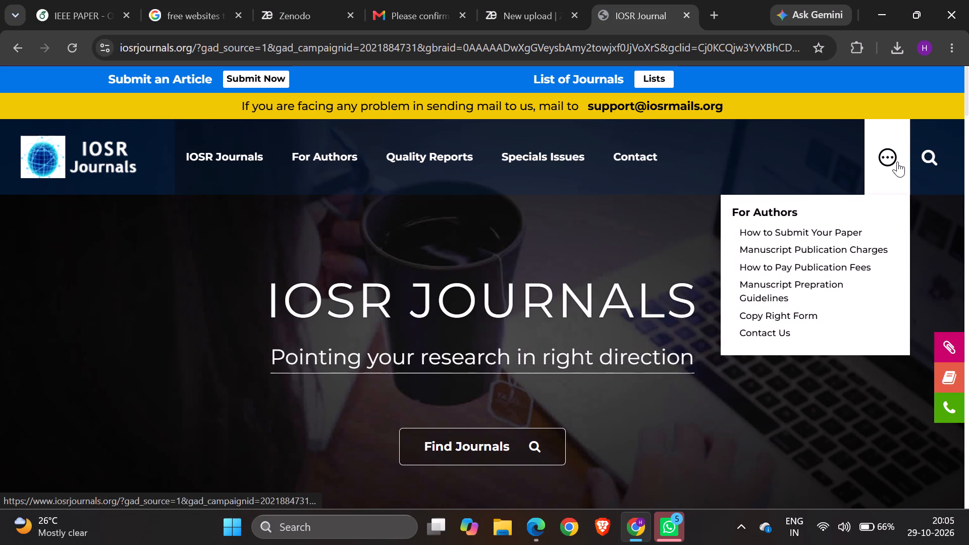
{"action": "scroll", "coordinate": [653, 304], "scroll_direction": "right", "scroll_amount": 1}
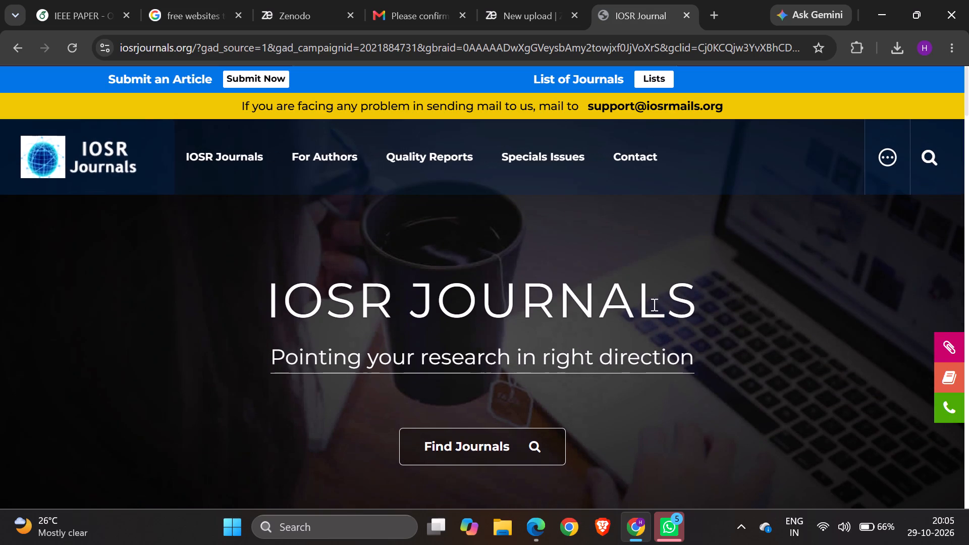
{"action": "scroll", "coordinate": [591, 176], "scroll_direction": "down", "scroll_amount": 5}
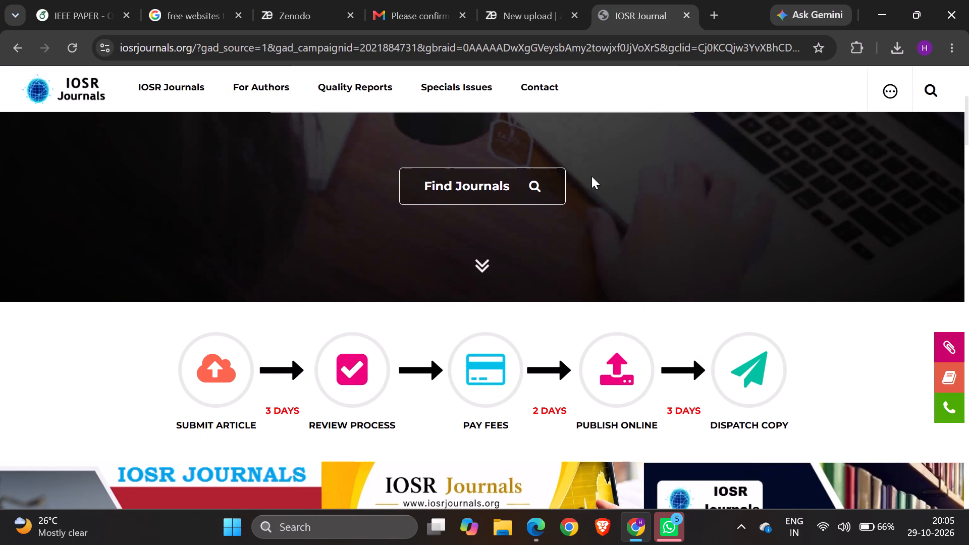
{"action": "scroll", "coordinate": [482, 296], "scroll_direction": "down", "scroll_amount": 1}
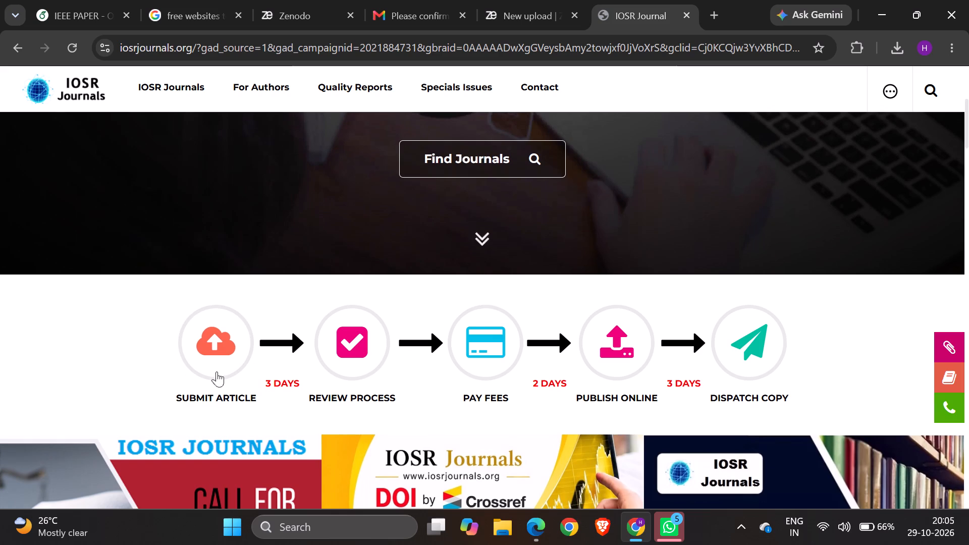
Open the article submission form for the IOSR Journal of Electrical and Electronics Engineering (IOSR-JEEE) and review its required fields.
{"action": "left_click", "coordinate": [207, 353]}
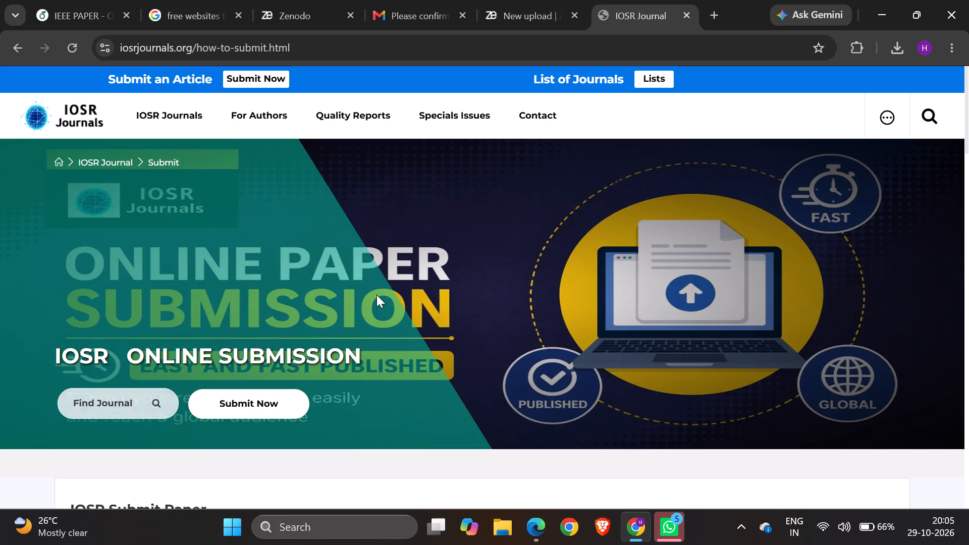
{"action": "scroll", "coordinate": [381, 291], "scroll_direction": "down", "scroll_amount": 5}
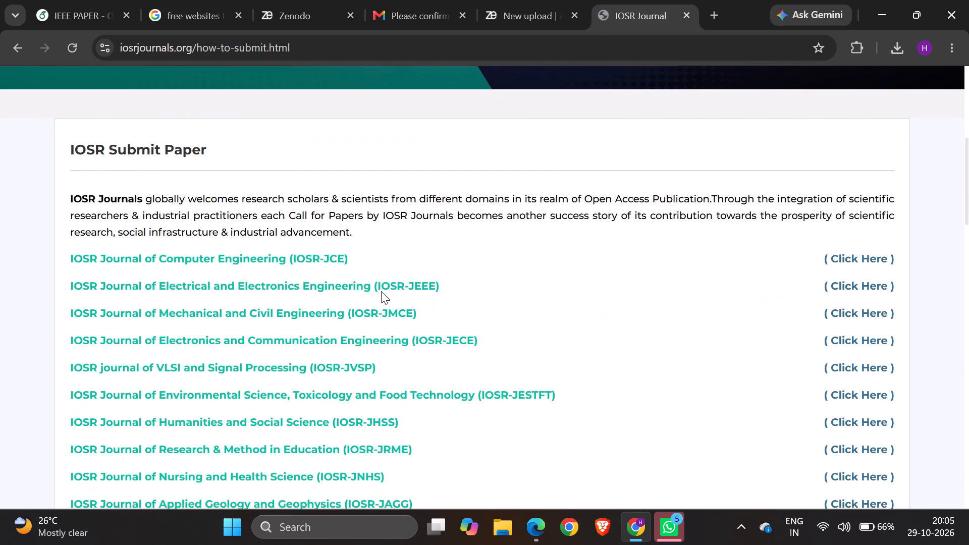
{"action": "scroll", "coordinate": [381, 291], "scroll_direction": "down", "scroll_amount": 2}
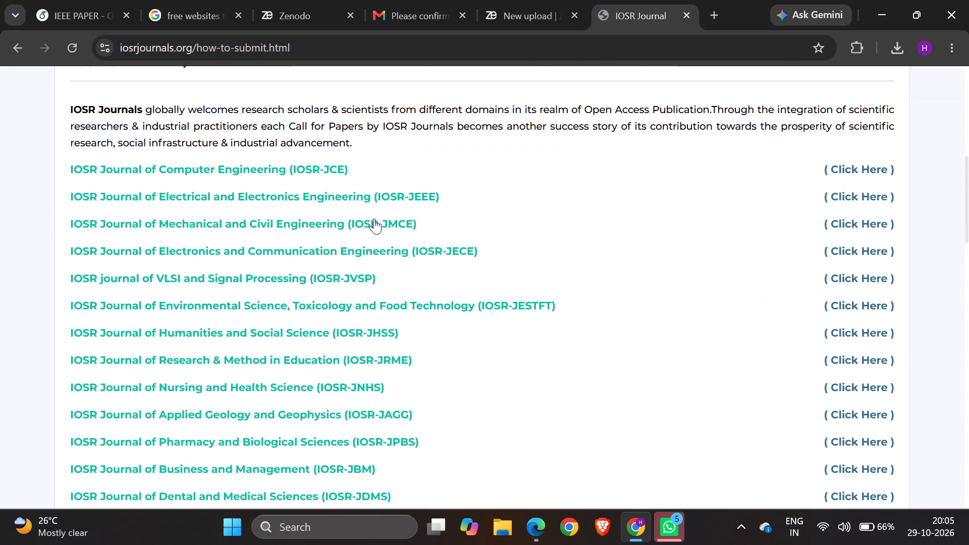
{"action": "left_click", "coordinate": [362, 199]}
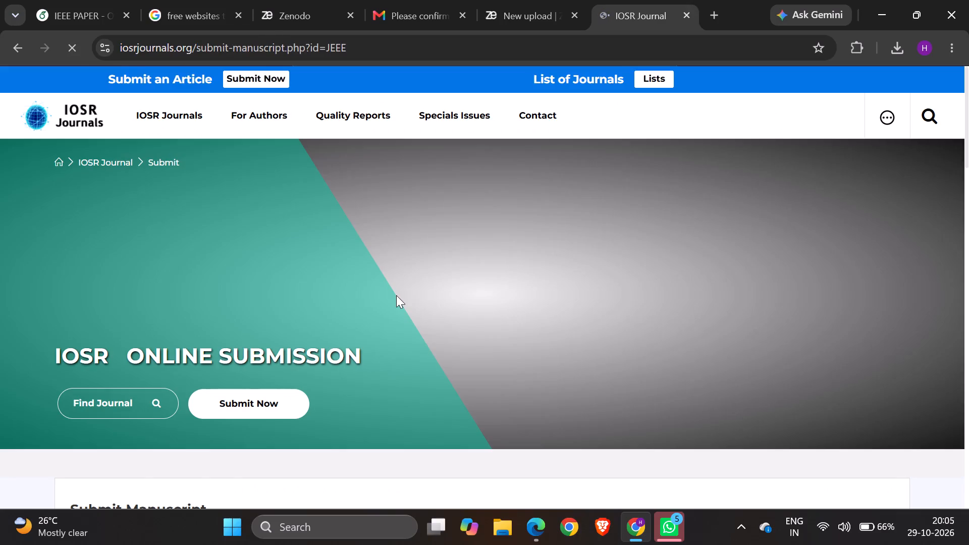
{"action": "scroll", "coordinate": [396, 295], "scroll_direction": "down", "scroll_amount": 3}
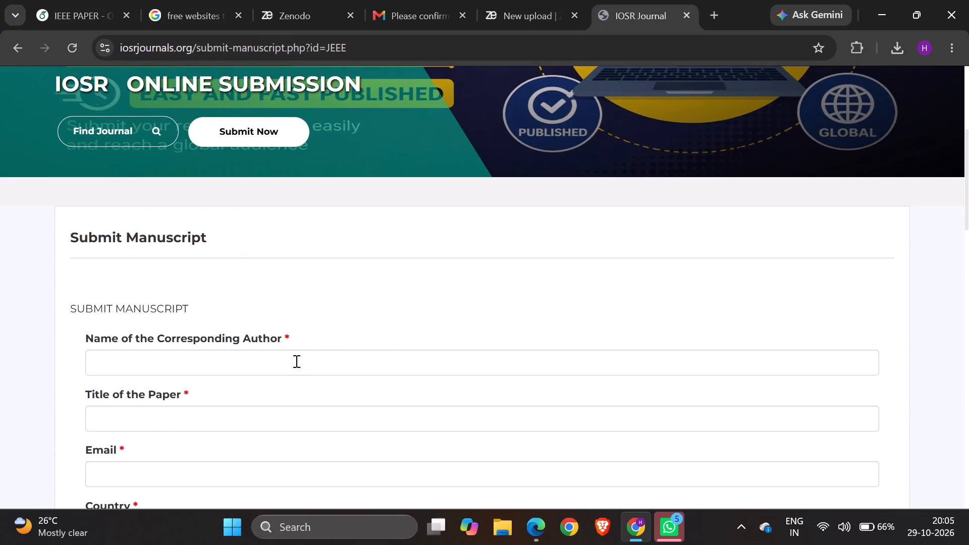
{"action": "left_click", "coordinate": [285, 365]}
{"action": "scroll", "coordinate": [285, 365], "scroll_direction": "down", "scroll_amount": 1}
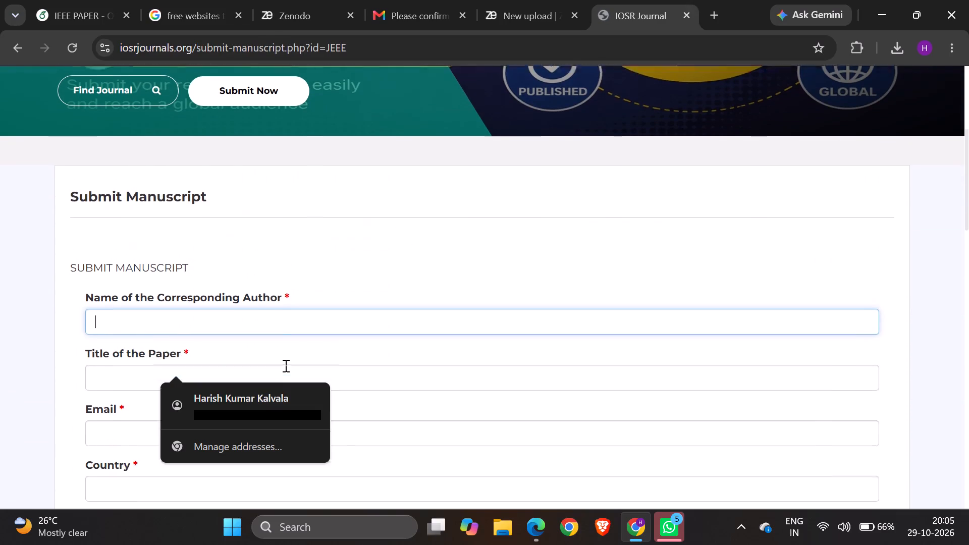
{"action": "scroll", "coordinate": [285, 365], "scroll_direction": "down", "scroll_amount": 2}
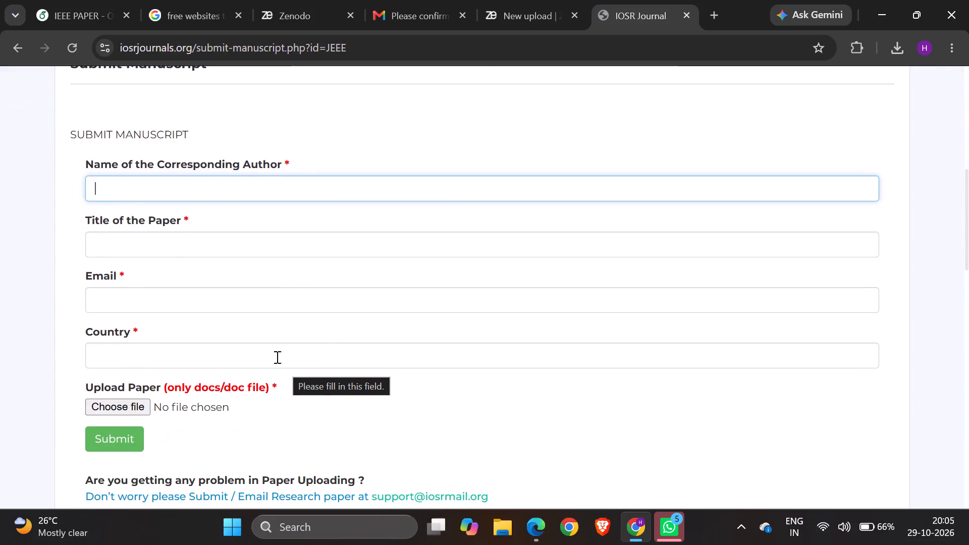
Enter the corresponding author's name in the IOSR-JEEE manuscript submission form.
{"action": "left_click", "coordinate": [195, 188]}
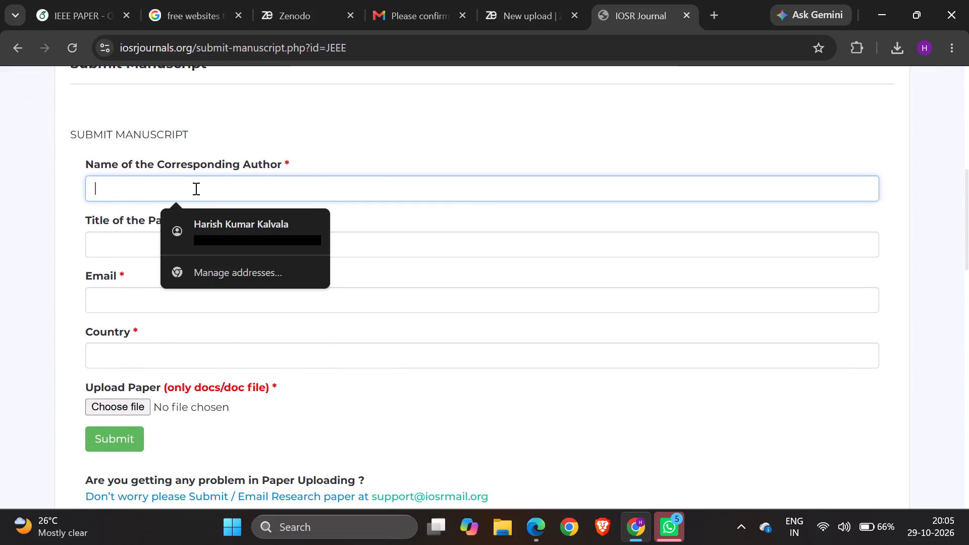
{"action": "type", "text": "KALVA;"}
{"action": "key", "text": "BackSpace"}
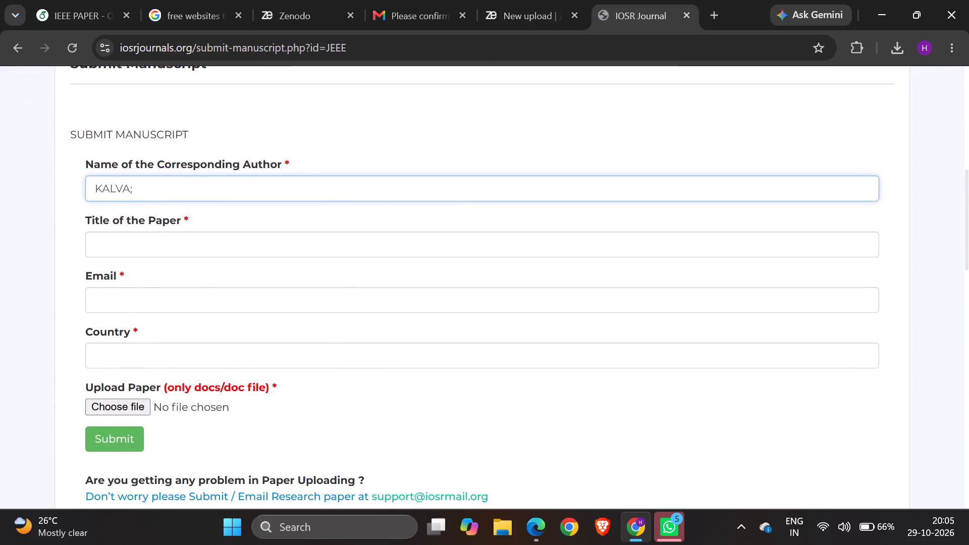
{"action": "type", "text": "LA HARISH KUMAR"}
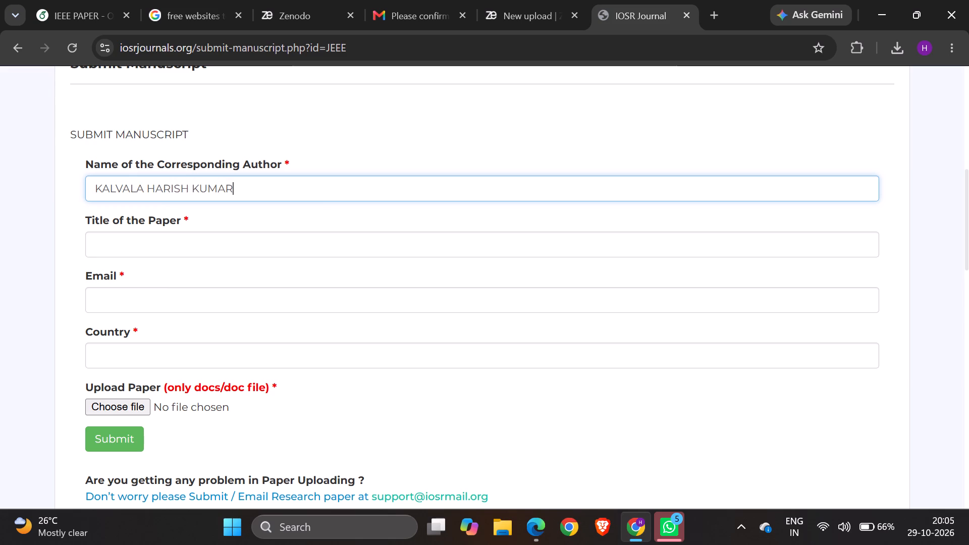
Copy the title "Renewable-Driven Wireless Charging Architecture for Electric Vehicles" from the compiled paper in Overleaf into the submission form's paper title.
{"action": "left_click", "coordinate": [147, 240]}
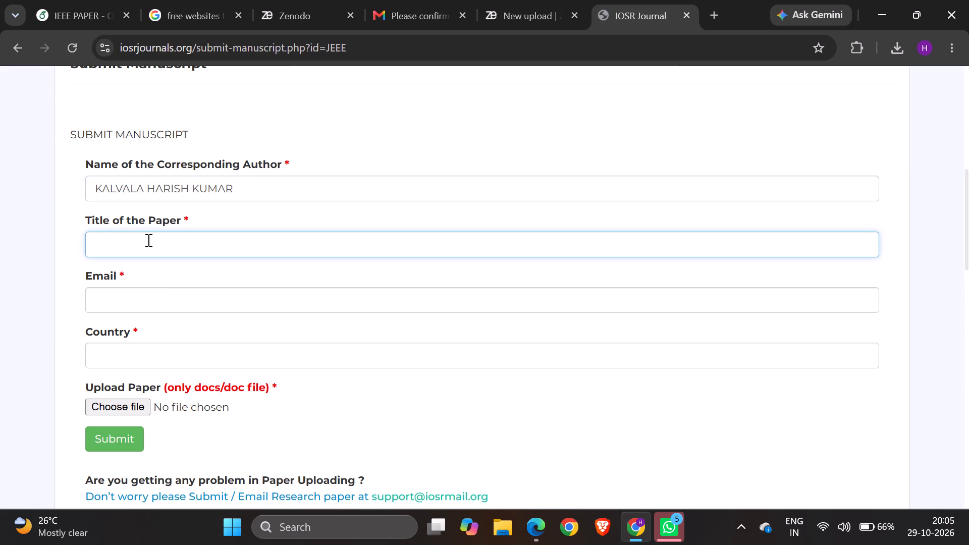
{"action": "left_click", "coordinate": [51, 0]}
{"action": "scroll", "coordinate": [677, 275], "scroll_direction": "up", "scroll_amount": 2}
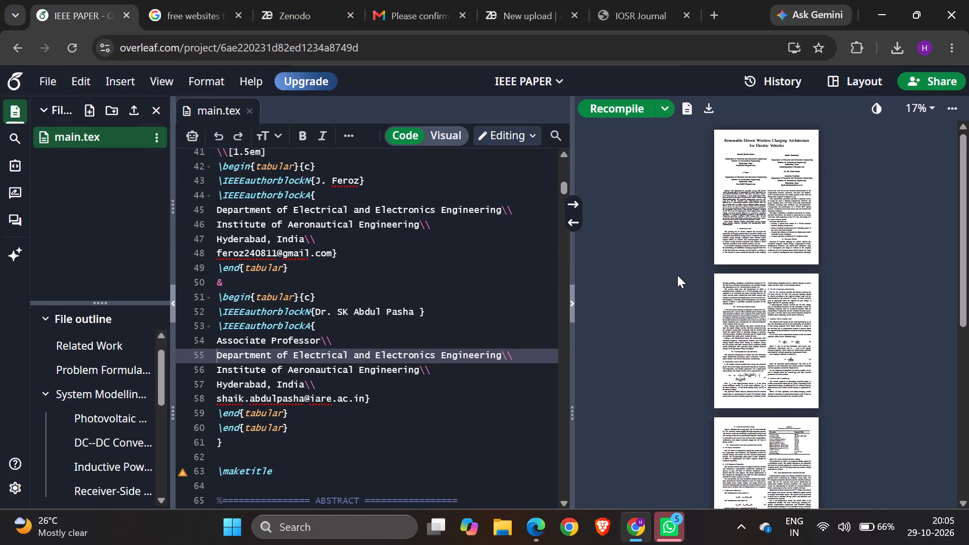
{"action": "scroll", "coordinate": [753, 201], "scroll_direction": "up", "scroll_amount": 2}
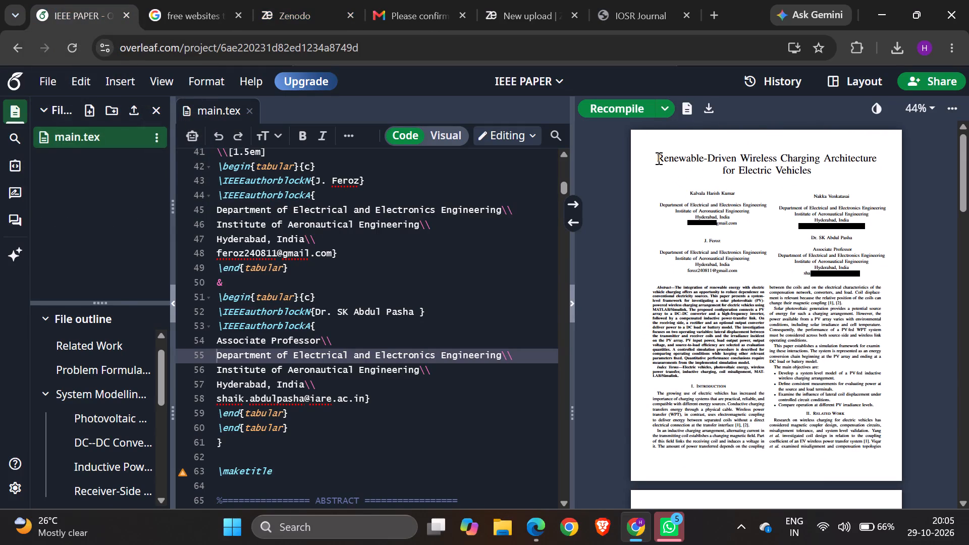
{"action": "left_click_drag", "start_coordinate": [658, 158], "coordinate": [825, 170]}
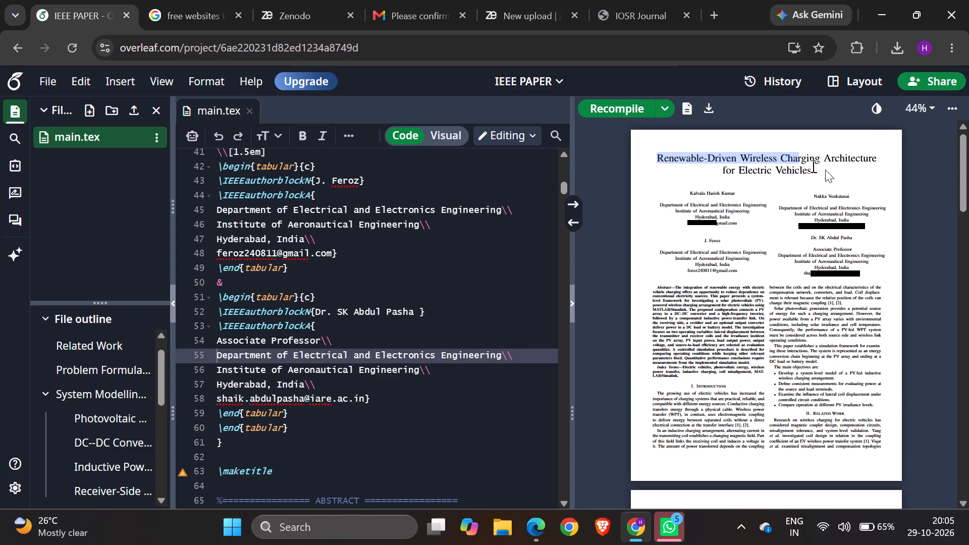
{"action": "left_click_drag", "start_coordinate": [825, 170], "coordinate": [818, 170]}
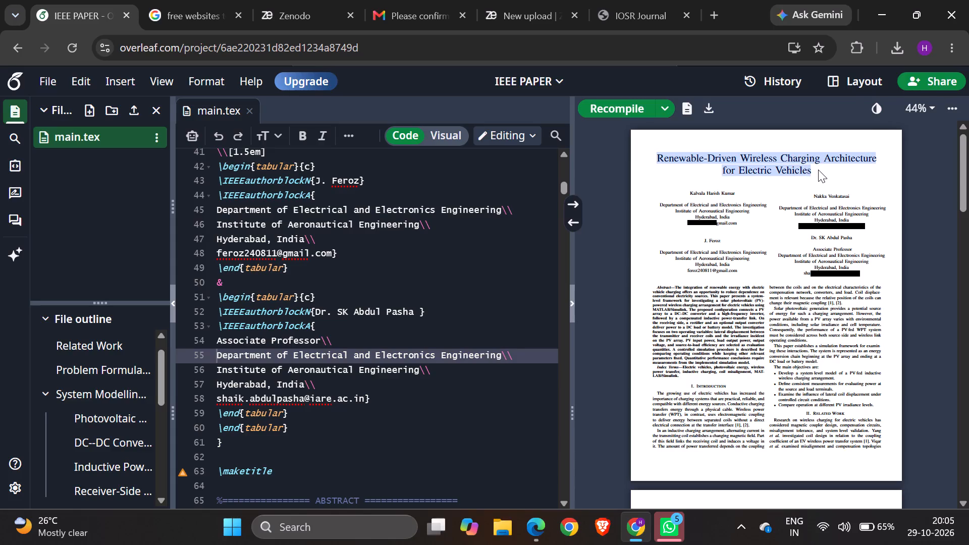
{"action": "key", "text": "ctrl+c"}
{"action": "left_click", "coordinate": [616, 5]}
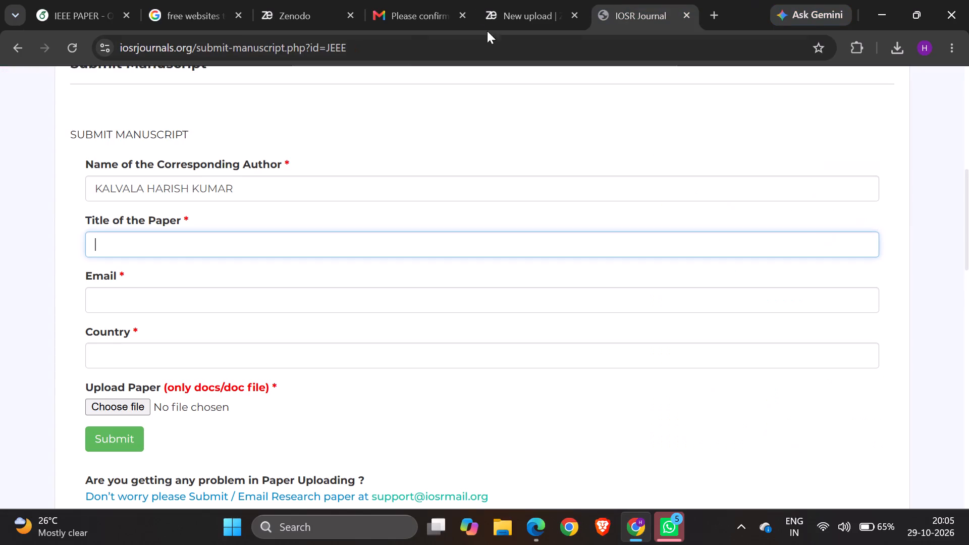
{"action": "left_click", "coordinate": [156, 248]}
{"action": "key", "text": "ctrl+v"}
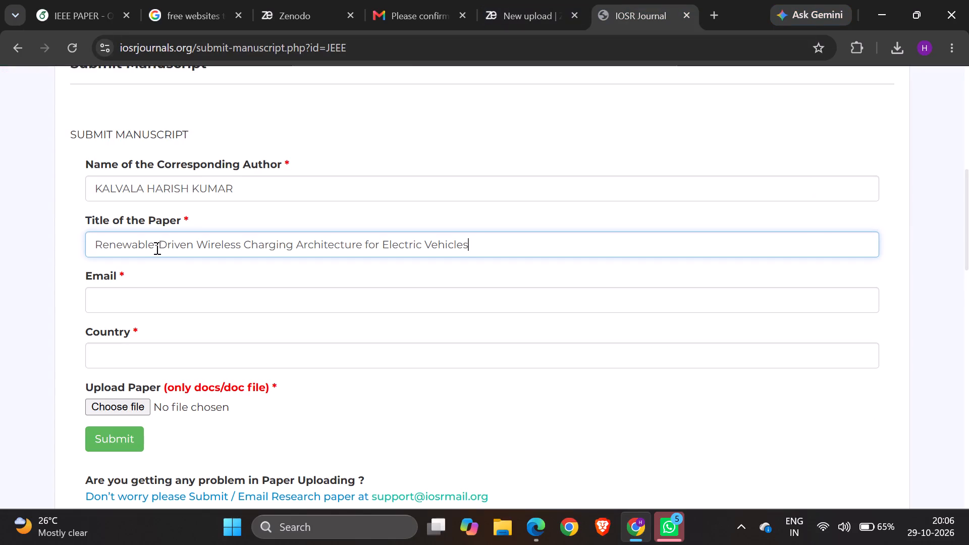
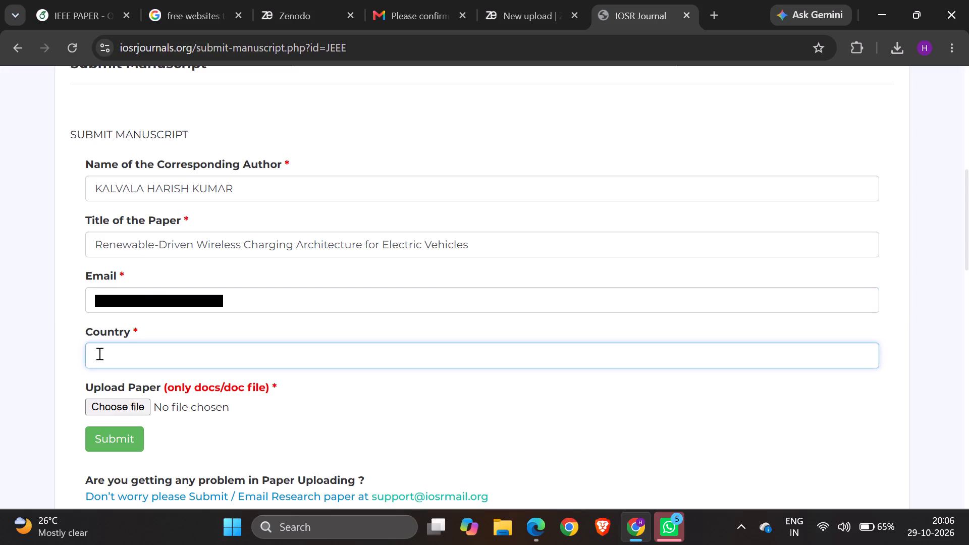
Complete the manuscript form with INDIA as the country and attach IEEE_PAPER (3).pdf from Downloads as the paper.
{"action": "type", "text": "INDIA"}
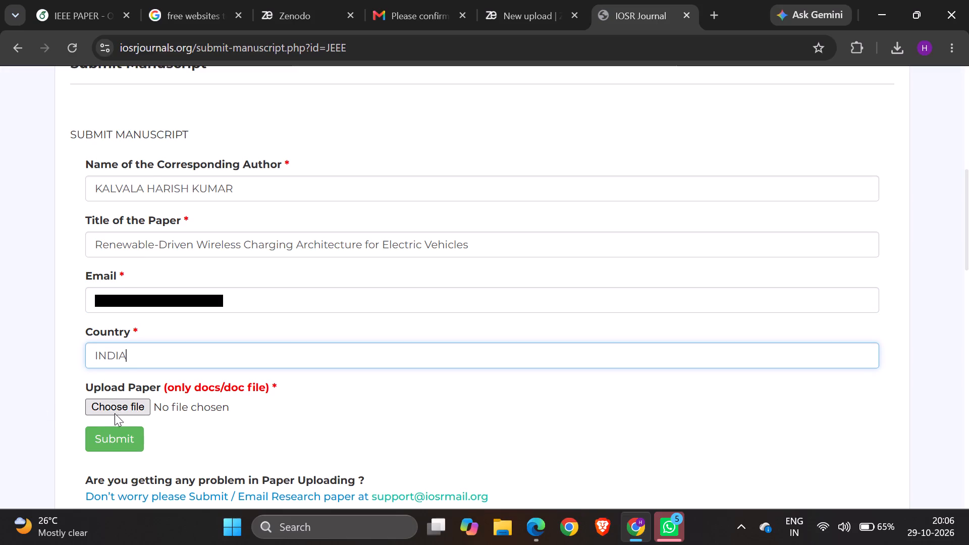
{"action": "left_click", "coordinate": [118, 410]}
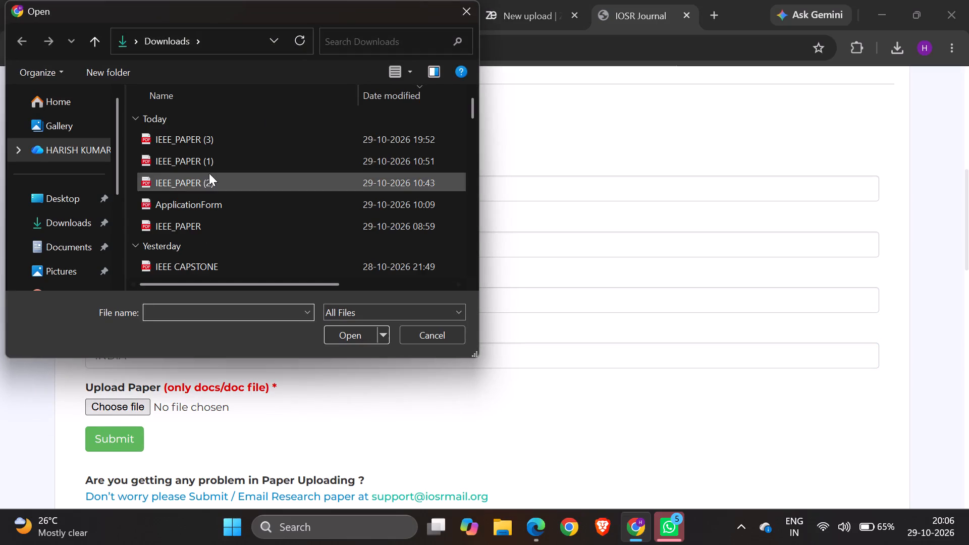
{"action": "left_click", "coordinate": [208, 136]}
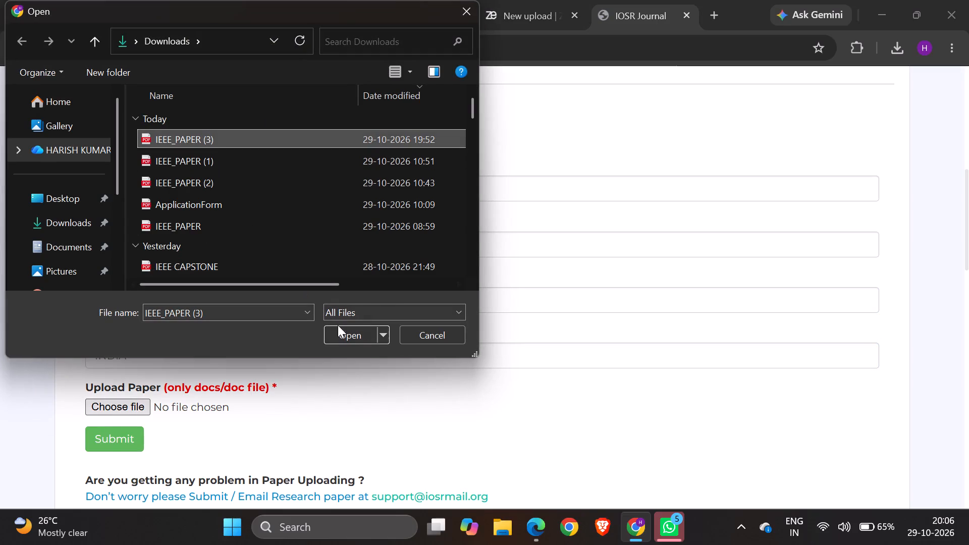
{"action": "left_click", "coordinate": [348, 334]}
Check the completed manuscript form's entries and submit the paper to IOSR-JEEE.
{"action": "scroll", "coordinate": [308, 345], "scroll_direction": "down", "scroll_amount": 1}
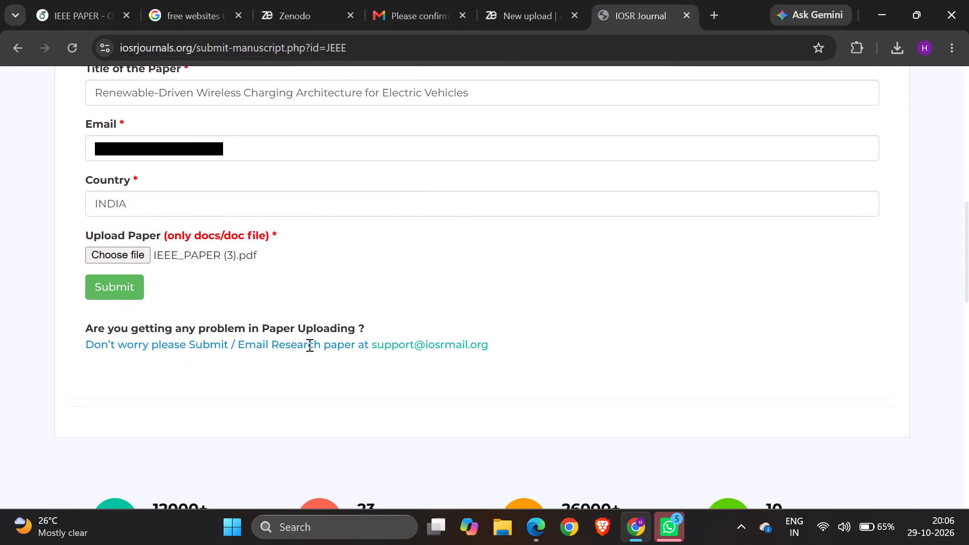
{"action": "scroll", "coordinate": [308, 345], "scroll_direction": "down", "scroll_amount": 1}
{"action": "scroll", "coordinate": [127, 284], "scroll_direction": "up", "scroll_amount": 4}
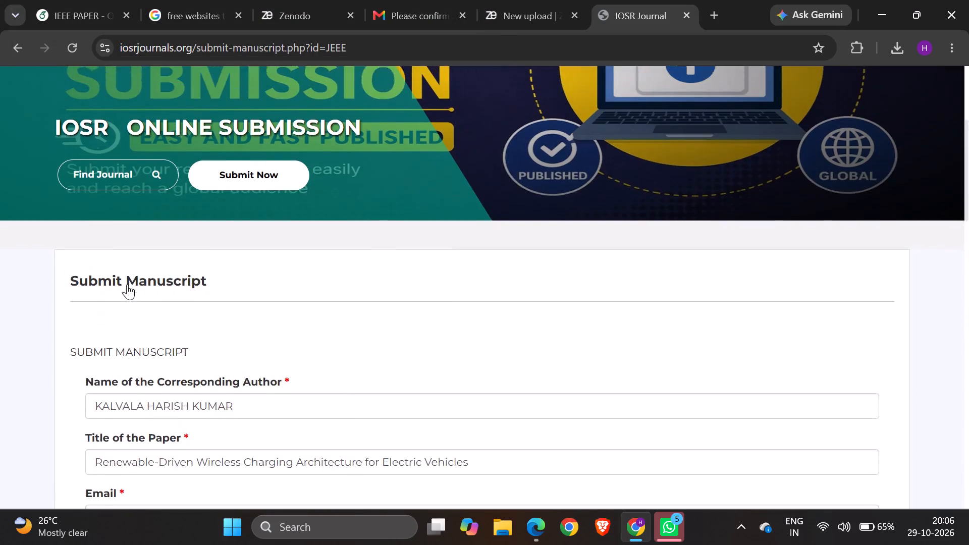
{"action": "scroll", "coordinate": [127, 284], "scroll_direction": "down", "scroll_amount": 4}
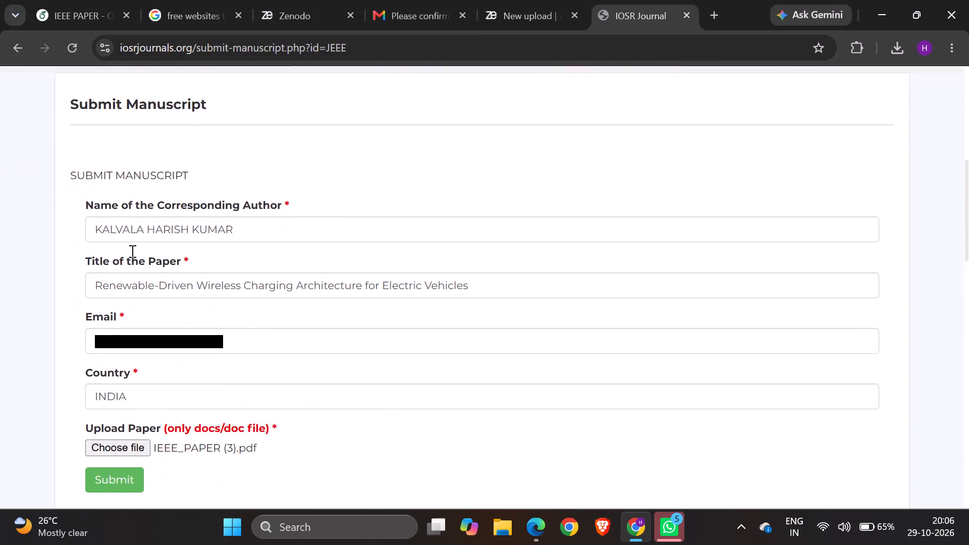
{"action": "scroll", "coordinate": [131, 251], "scroll_direction": "down", "scroll_amount": 2}
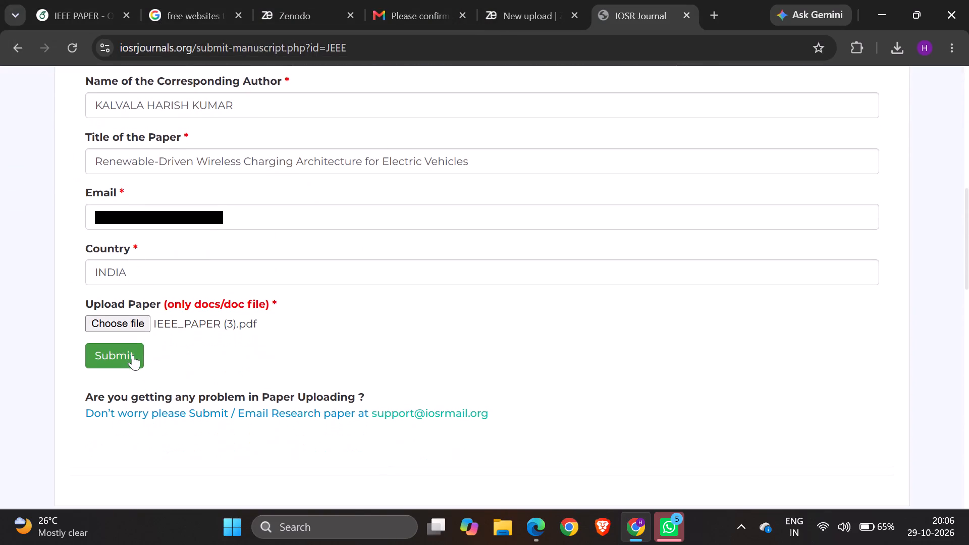
{"action": "left_click", "coordinate": [133, 355]}
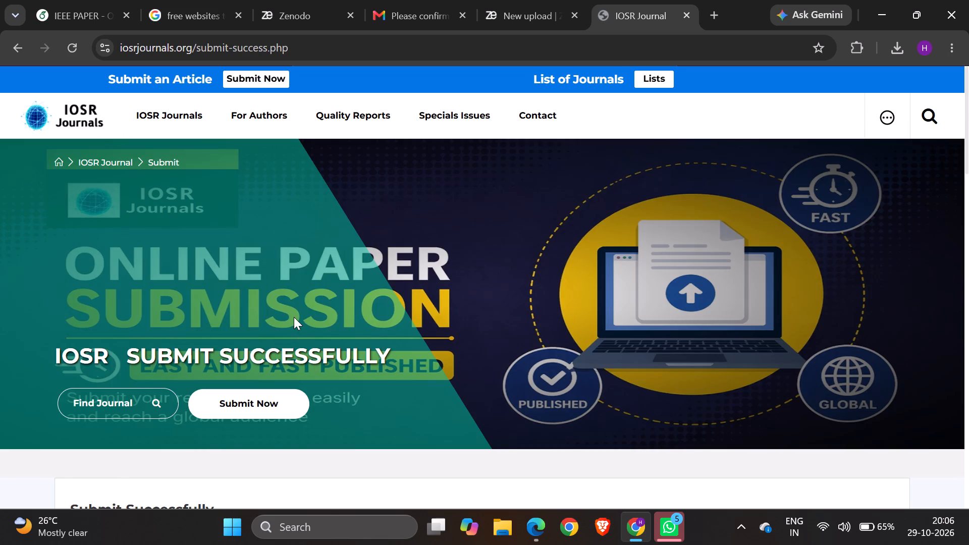
Read the journal's message to the researcher about the manuscript ID and review process on the post-submission page.
{"action": "scroll", "coordinate": [294, 317], "scroll_direction": "down", "scroll_amount": 2}
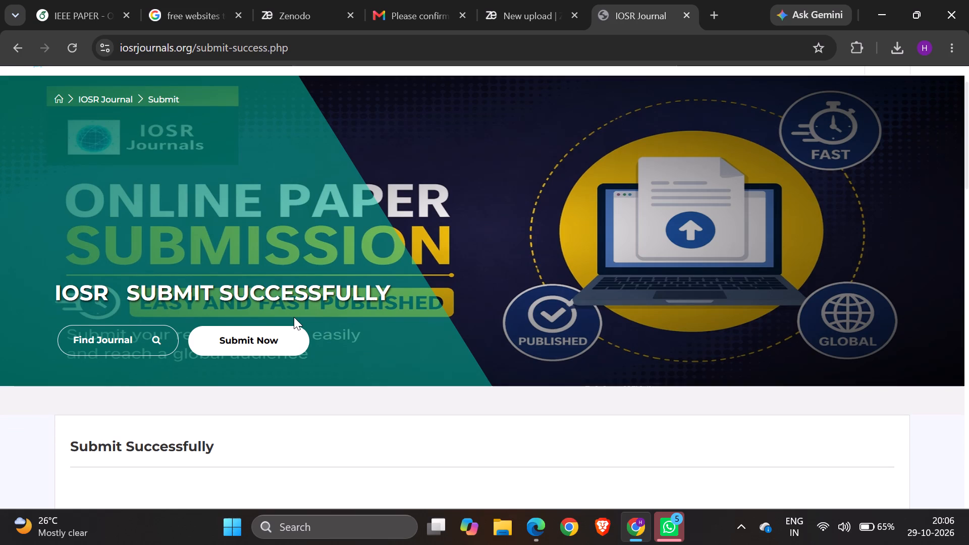
{"action": "scroll", "coordinate": [294, 317], "scroll_direction": "down", "scroll_amount": 3}
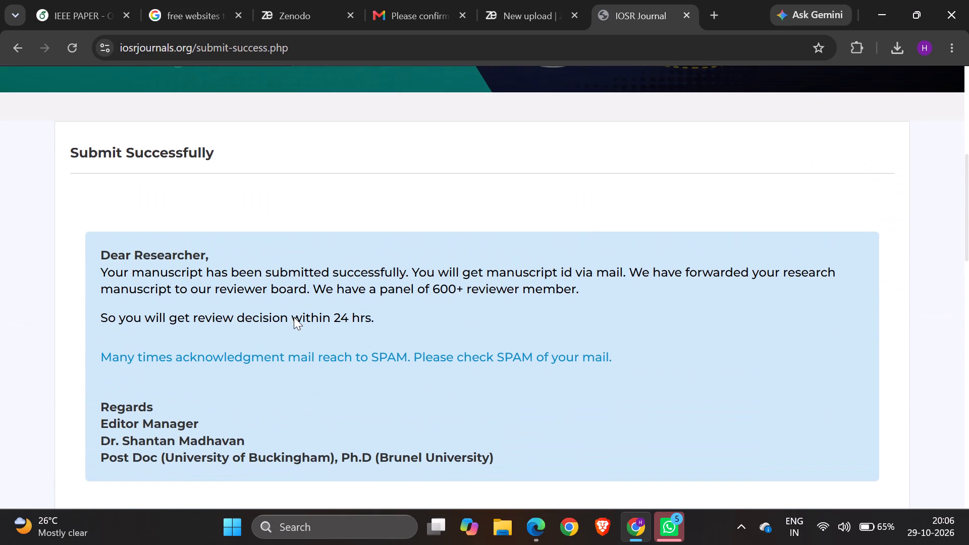
{"action": "scroll", "coordinate": [294, 317], "scroll_direction": "down", "scroll_amount": 3}
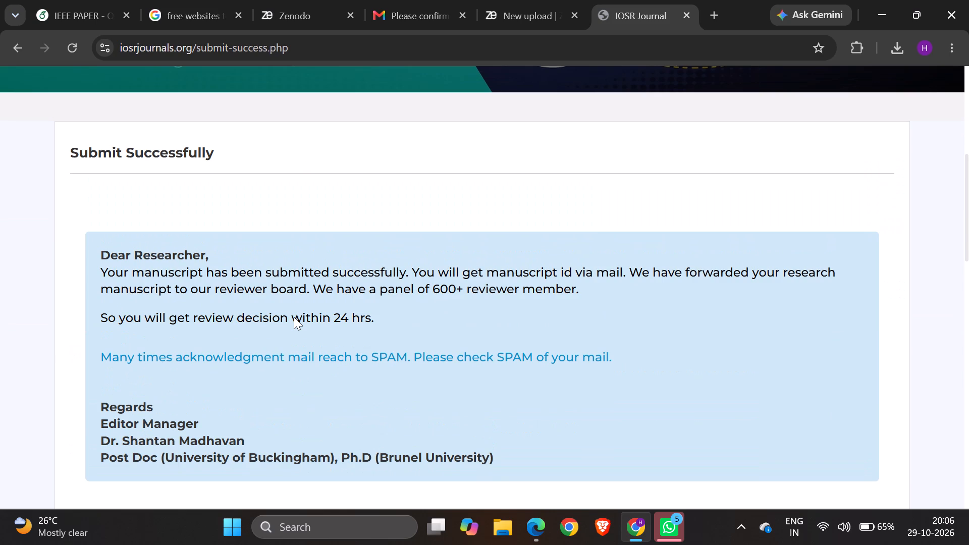
Read the IOSR manuscript submission confirmation and look over the rest of that page, including the global editors section.
{"action": "scroll", "coordinate": [294, 317], "scroll_direction": "down", "scroll_amount": 3}
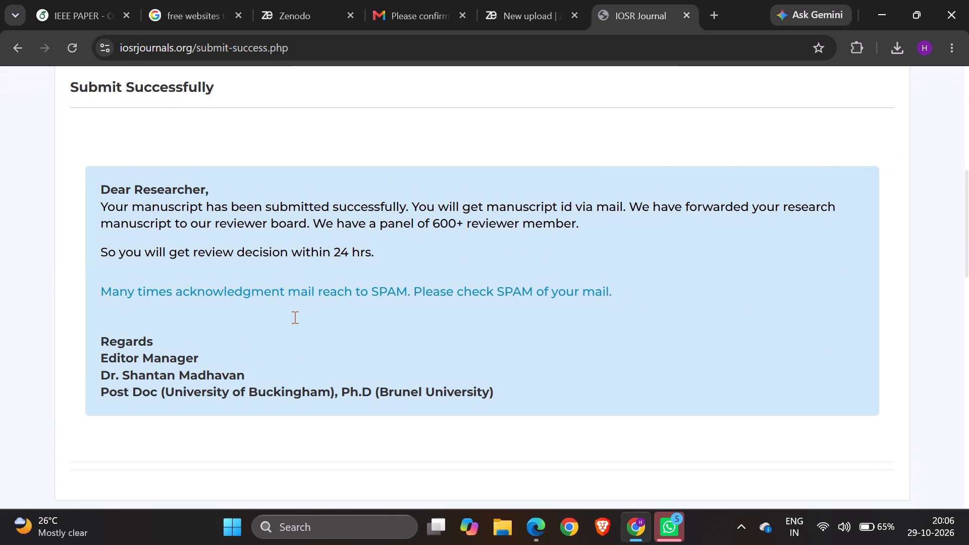
{"action": "scroll", "coordinate": [294, 317], "scroll_direction": "down", "scroll_amount": 5}
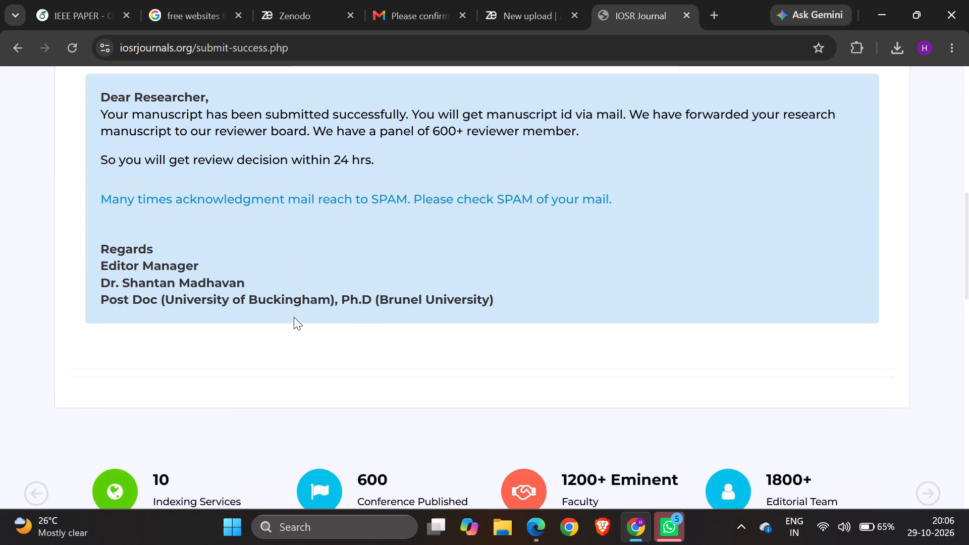
{"action": "scroll", "coordinate": [294, 317], "scroll_direction": "down", "scroll_amount": 1}
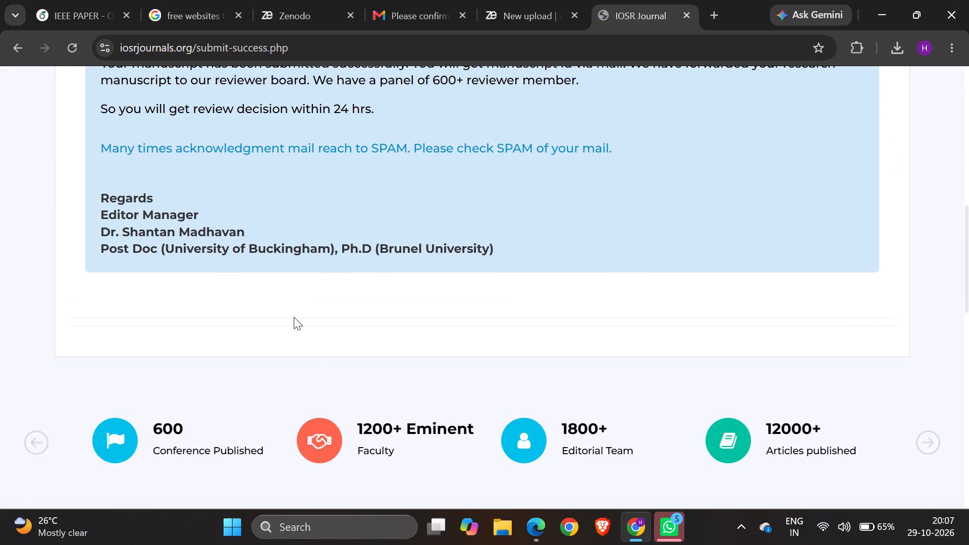
{"action": "scroll", "coordinate": [294, 317], "scroll_direction": "down", "scroll_amount": 2}
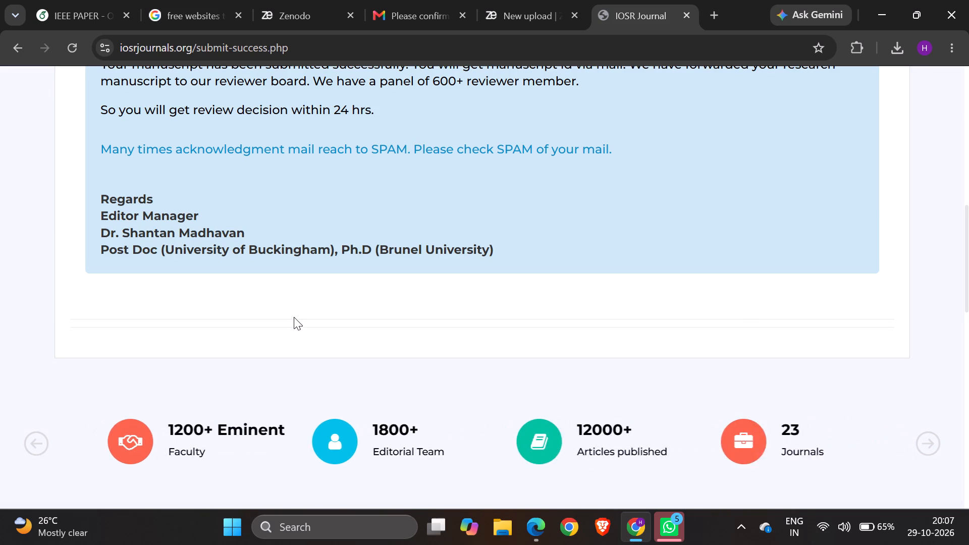
{"action": "scroll", "coordinate": [294, 317], "scroll_direction": "down", "scroll_amount": 2}
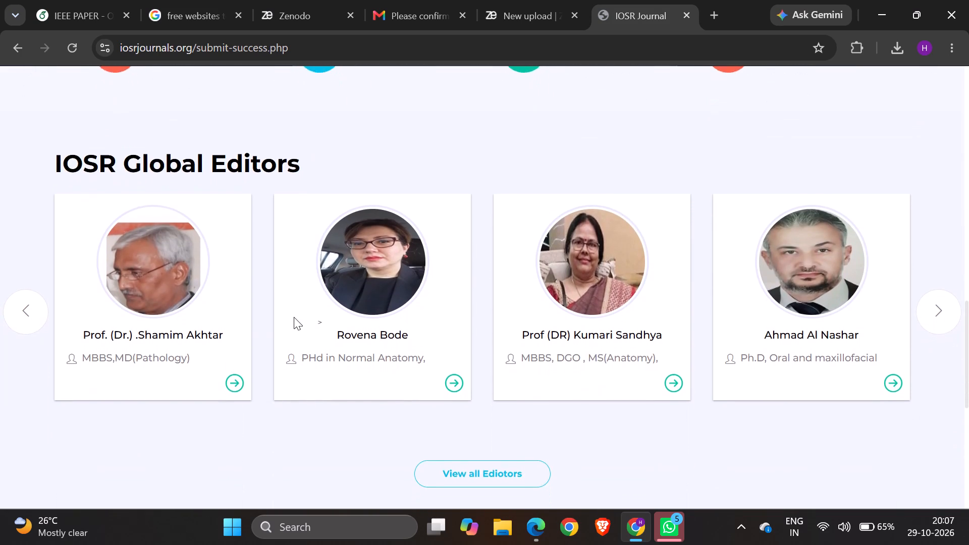
{"action": "scroll", "coordinate": [294, 317], "scroll_direction": "down", "scroll_amount": 1}
{"action": "scroll", "coordinate": [294, 317], "scroll_direction": "up", "scroll_amount": 1}
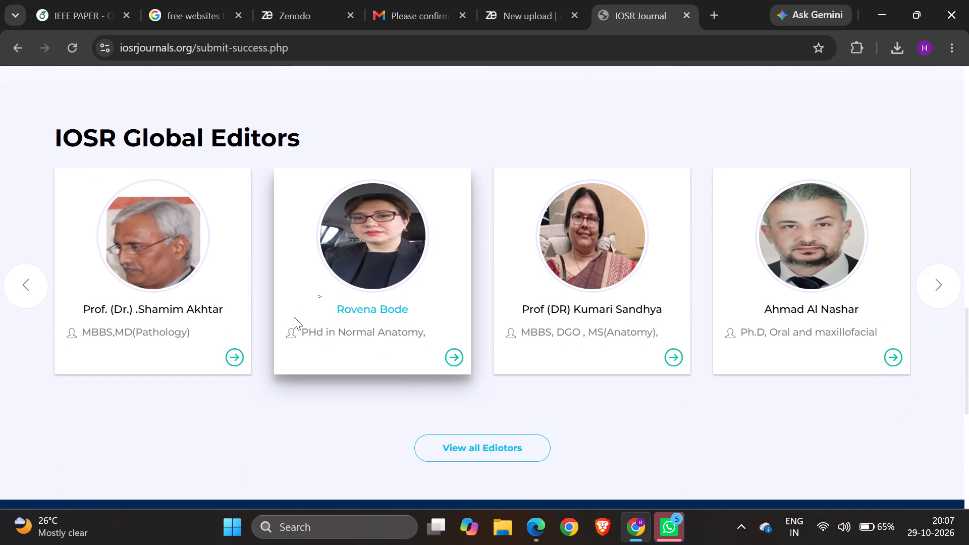
{"action": "scroll", "coordinate": [294, 317], "scroll_direction": "up", "scroll_amount": 7}
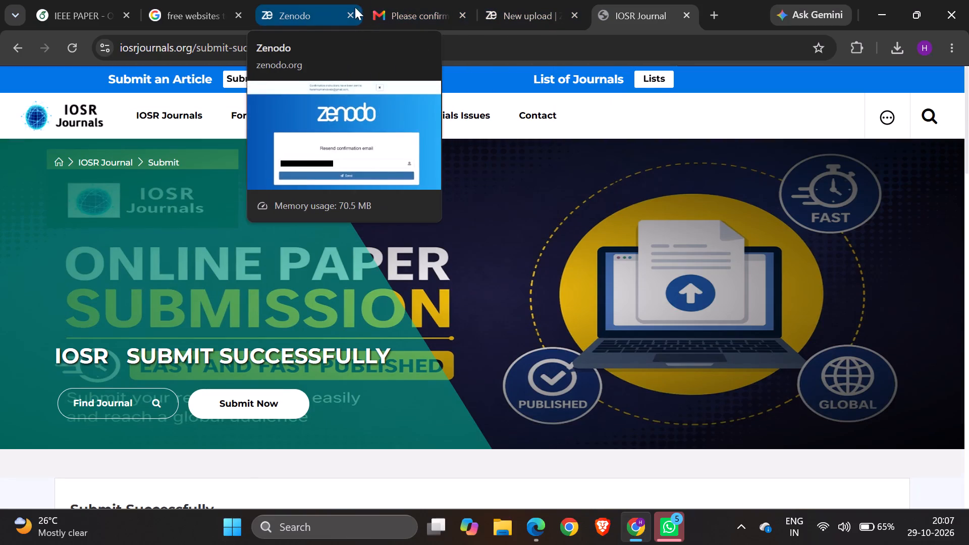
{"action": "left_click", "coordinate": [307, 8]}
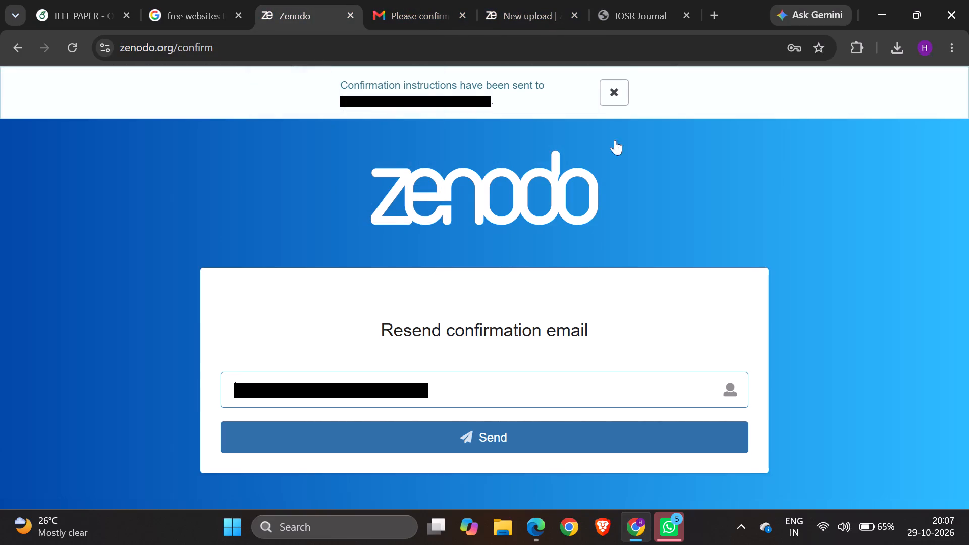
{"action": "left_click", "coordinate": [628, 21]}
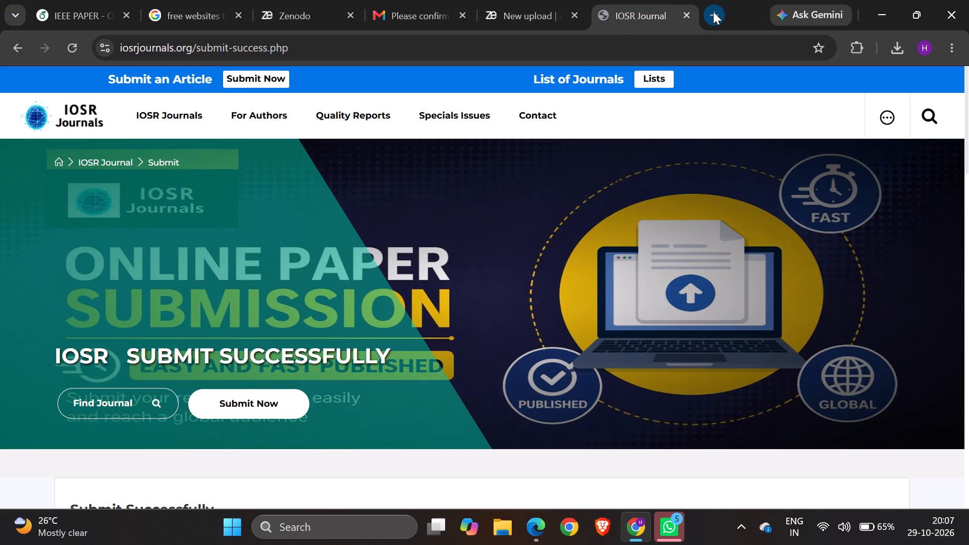
Search Google for "free websites to publish research paper for eee students" in a new browser tab.
{"action": "left_click", "coordinate": [713, 12]}
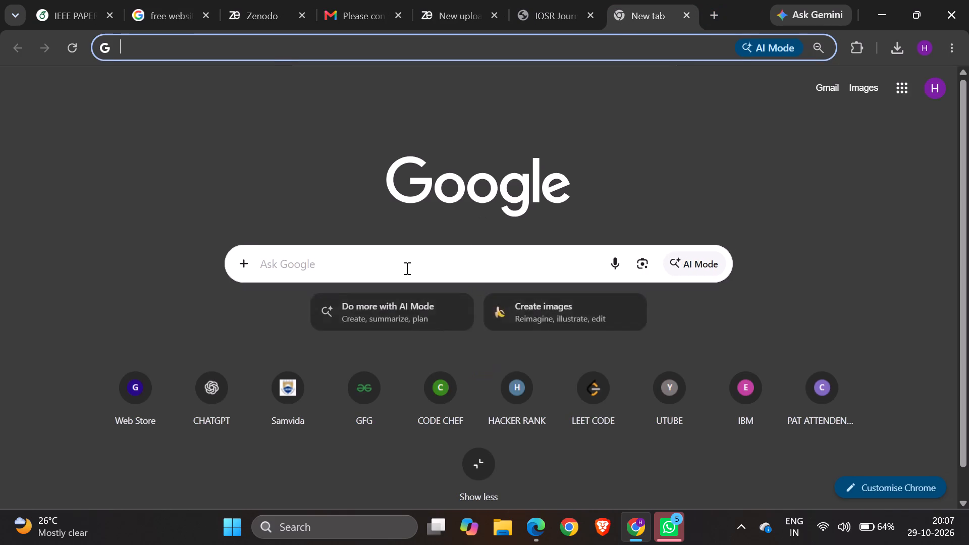
{"action": "left_click", "coordinate": [406, 268]}
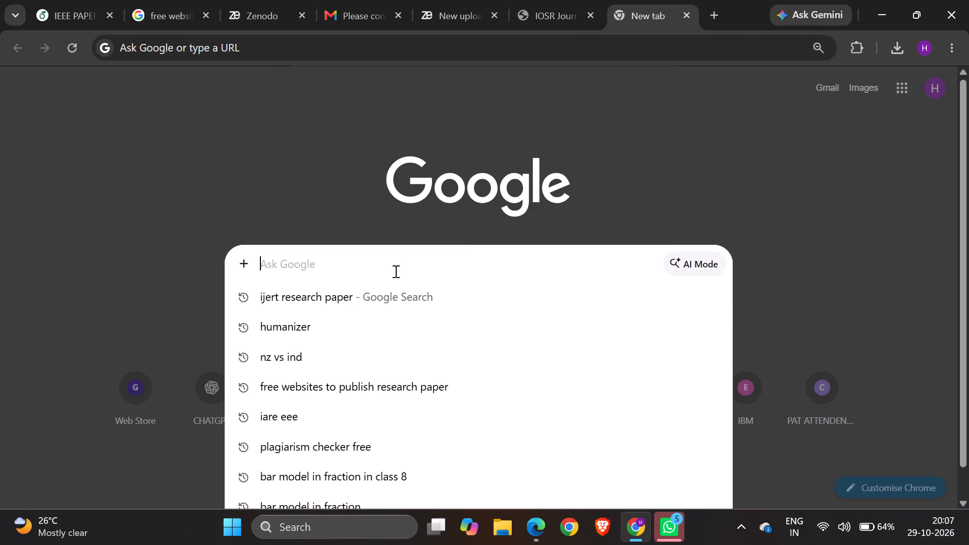
{"action": "type", "text": "FREE WEN"}
{"action": "key", "text": "BackSpace"}
{"action": "type", "text": "BSITES"}
{"action": "key", "text": "space"}
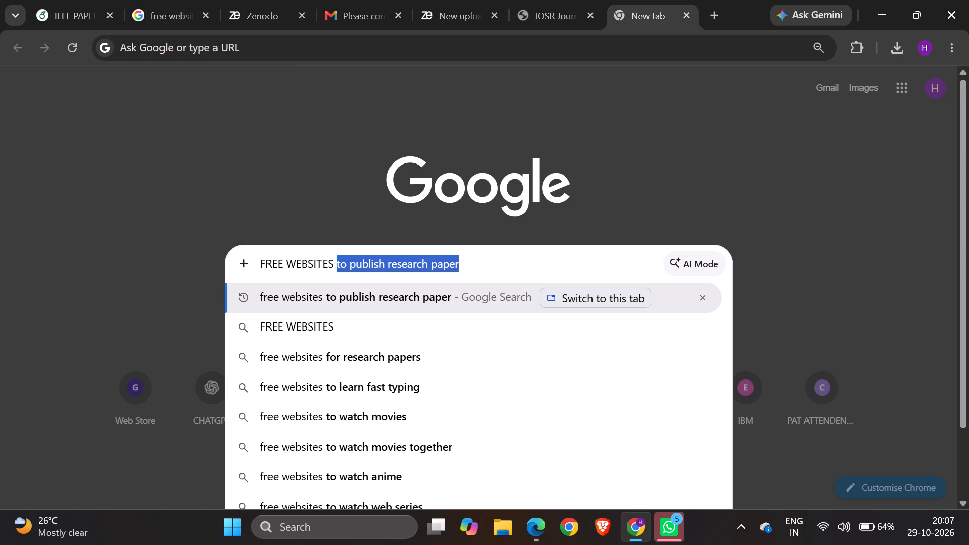
{"action": "left_click", "coordinate": [471, 262]}
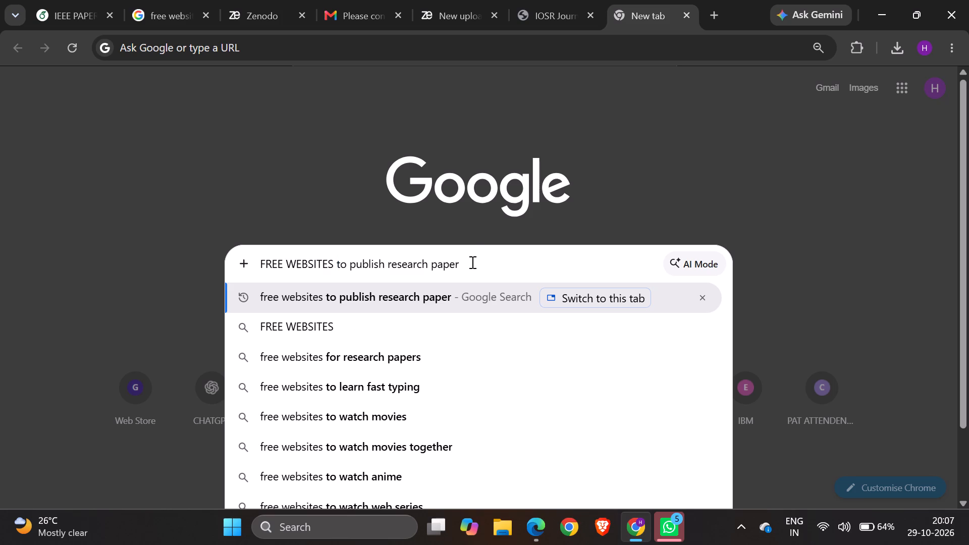
{"action": "key", "text": "space"}
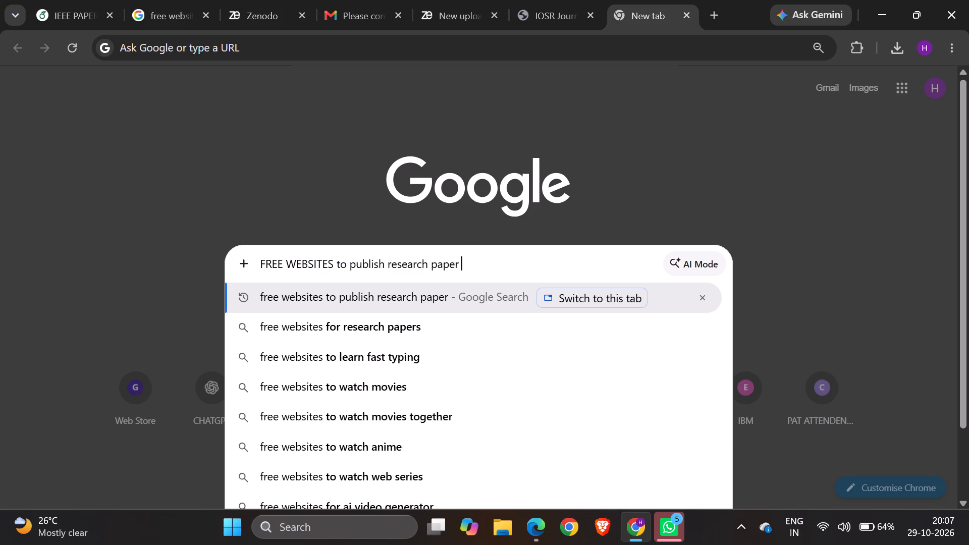
{"action": "type", "text": "FOR EEE"}
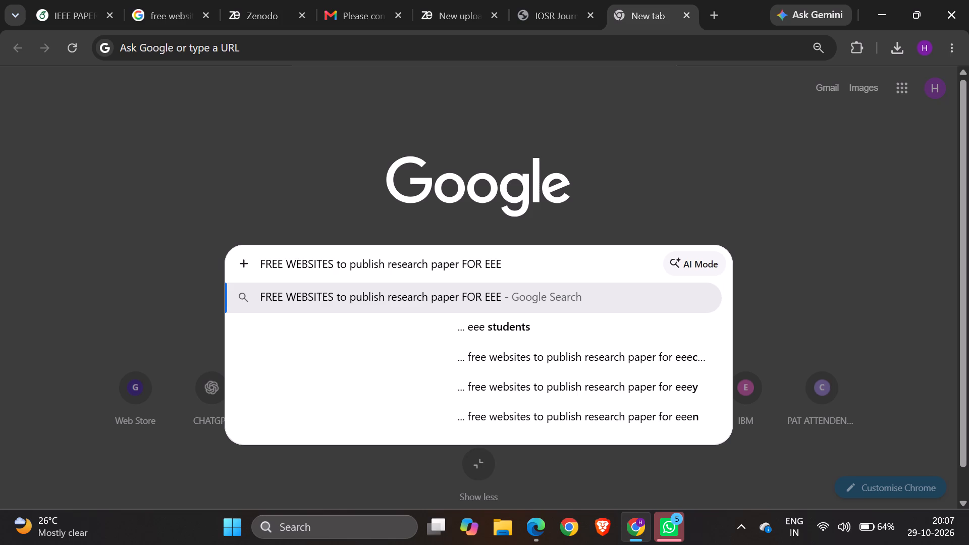
{"action": "left_click", "coordinate": [501, 324]}
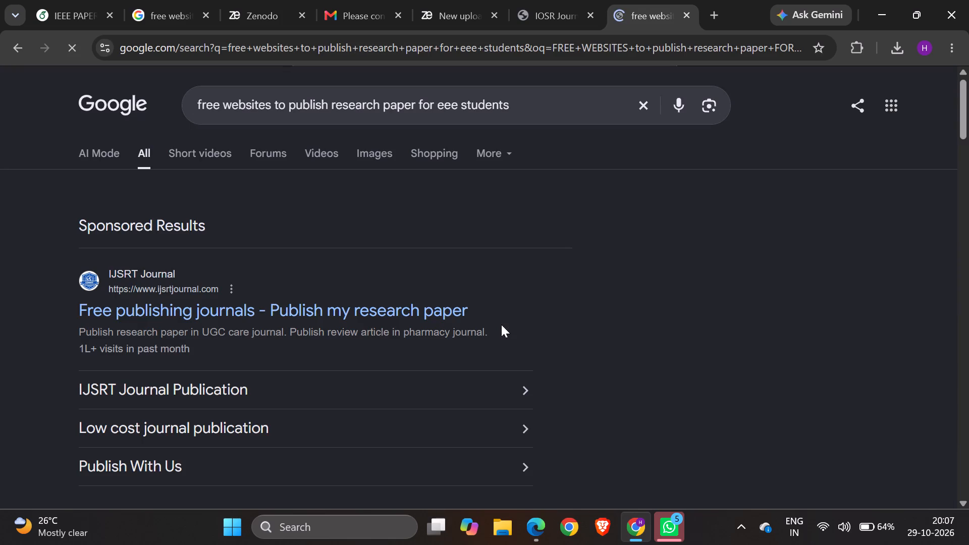
Look through the sponsored results and open JETIR's "Submit paper for publication - Free publication journal" result.
{"action": "scroll", "coordinate": [386, 317], "scroll_direction": "down", "scroll_amount": 1}
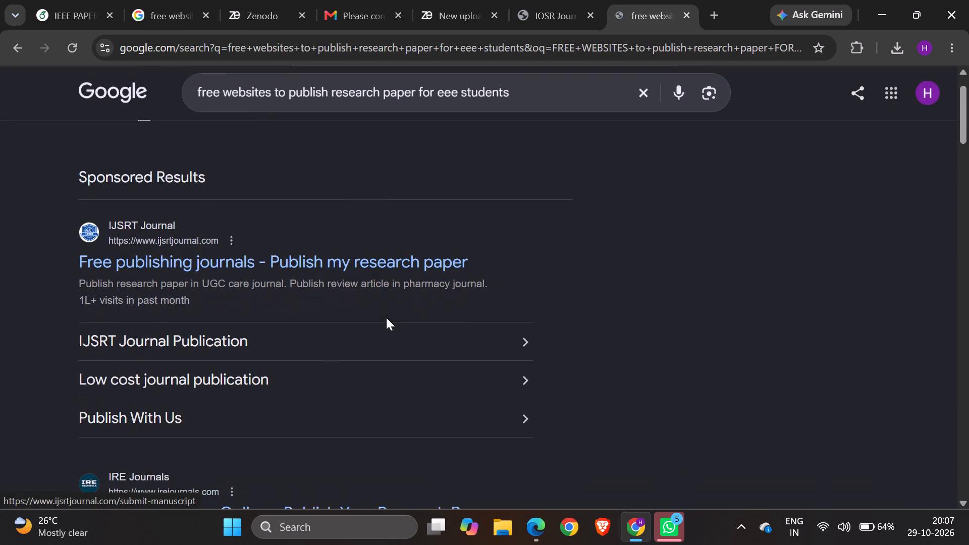
{"action": "scroll", "coordinate": [386, 317], "scroll_direction": "down", "scroll_amount": 2}
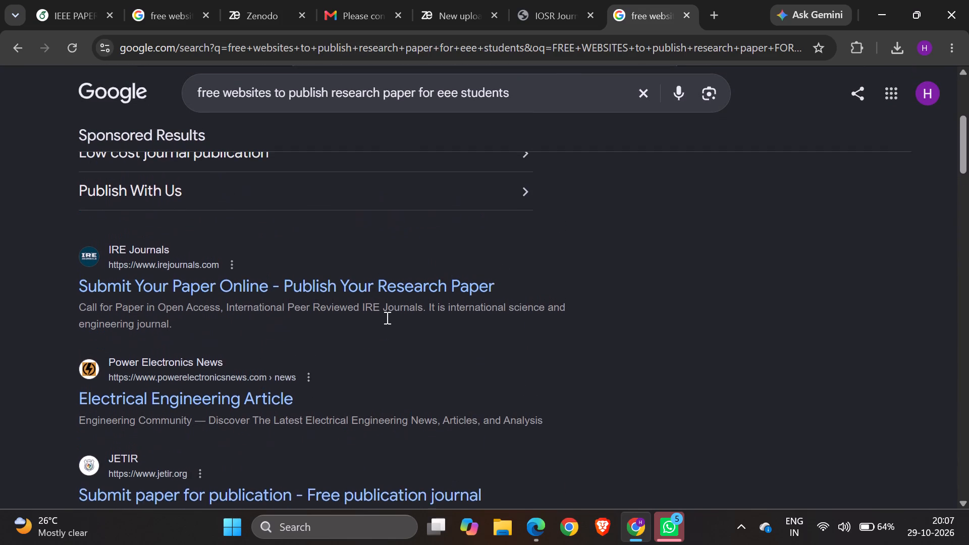
{"action": "scroll", "coordinate": [386, 317], "scroll_direction": "down", "scroll_amount": 1}
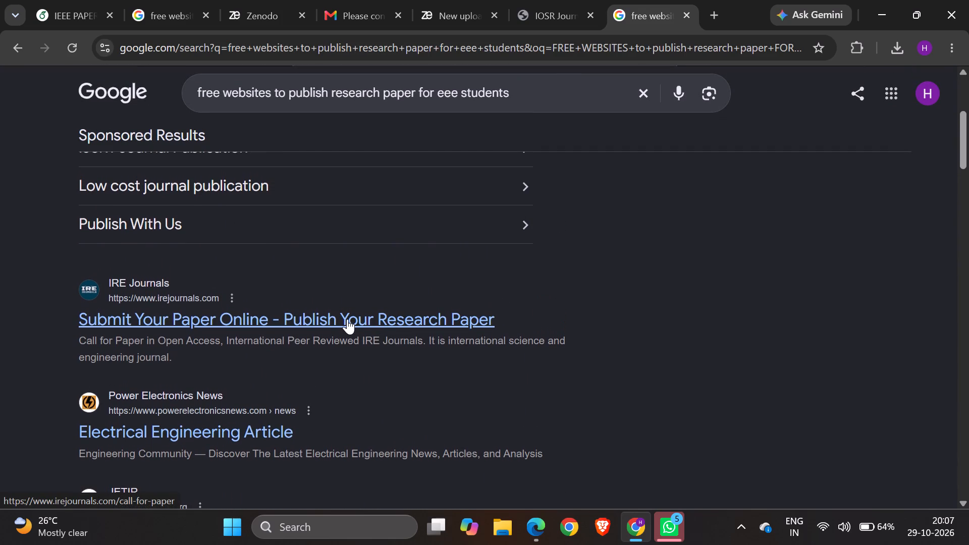
{"action": "scroll", "coordinate": [347, 319], "scroll_direction": "down", "scroll_amount": 2}
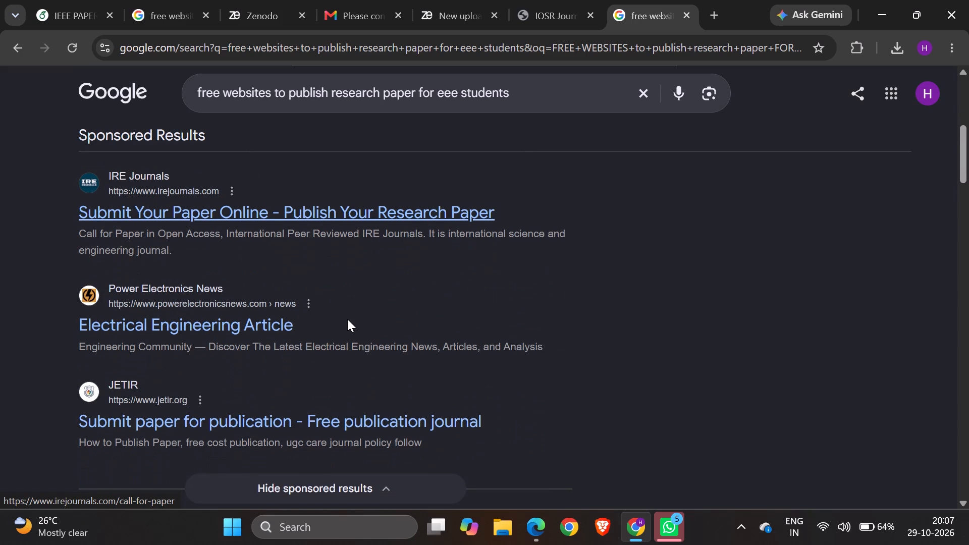
{"action": "scroll", "coordinate": [347, 319], "scroll_direction": "down", "scroll_amount": 1}
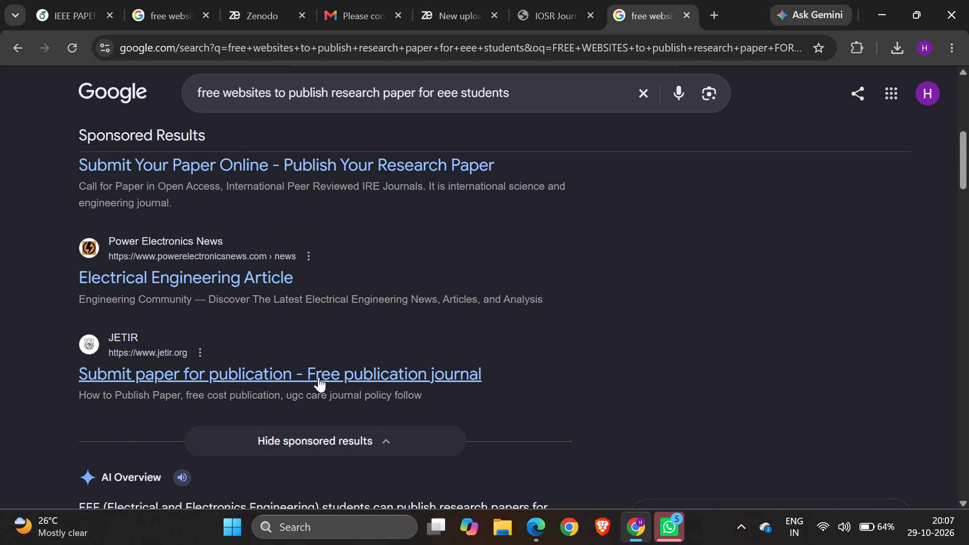
{"action": "left_click", "coordinate": [318, 377]}
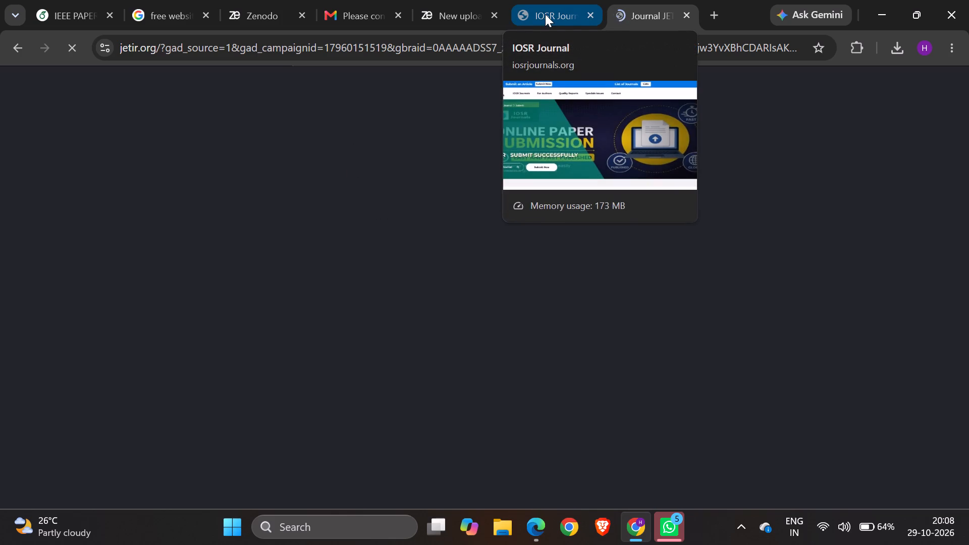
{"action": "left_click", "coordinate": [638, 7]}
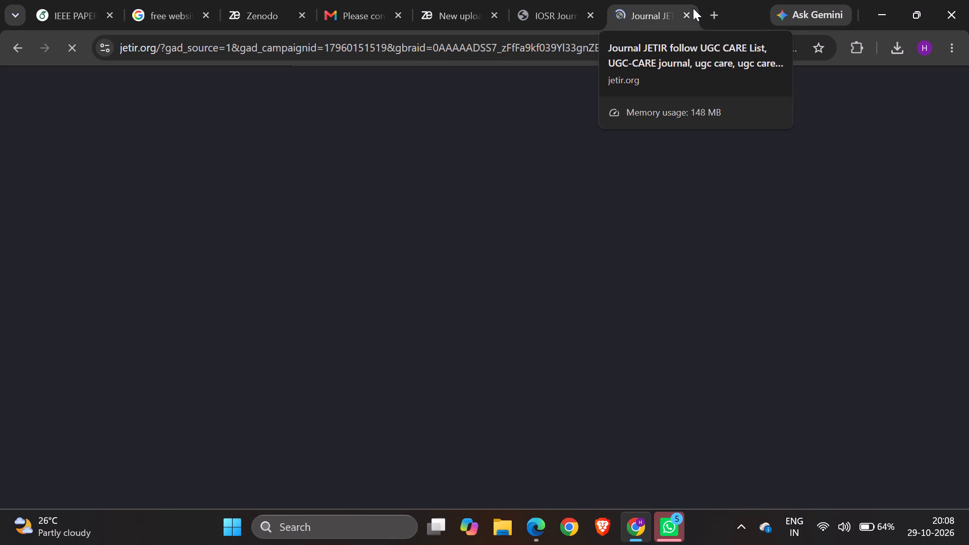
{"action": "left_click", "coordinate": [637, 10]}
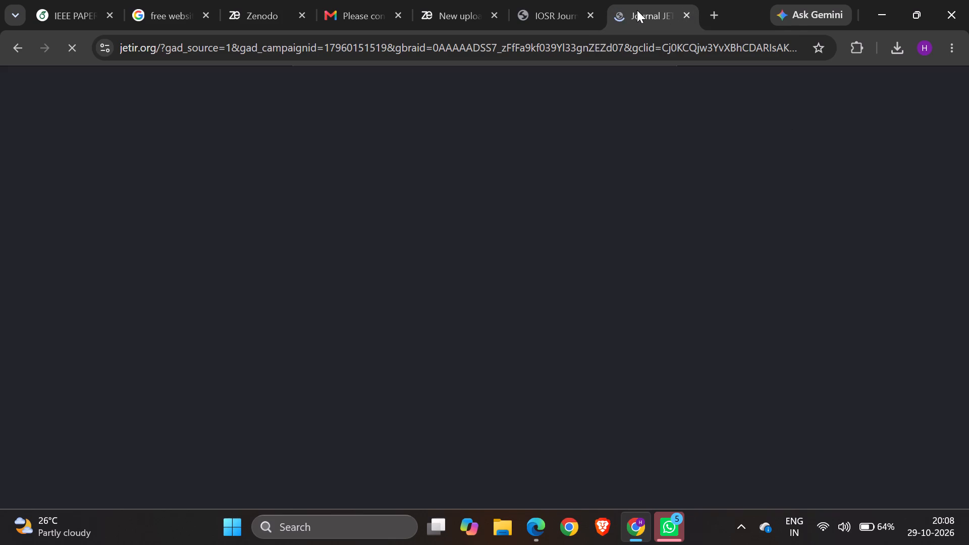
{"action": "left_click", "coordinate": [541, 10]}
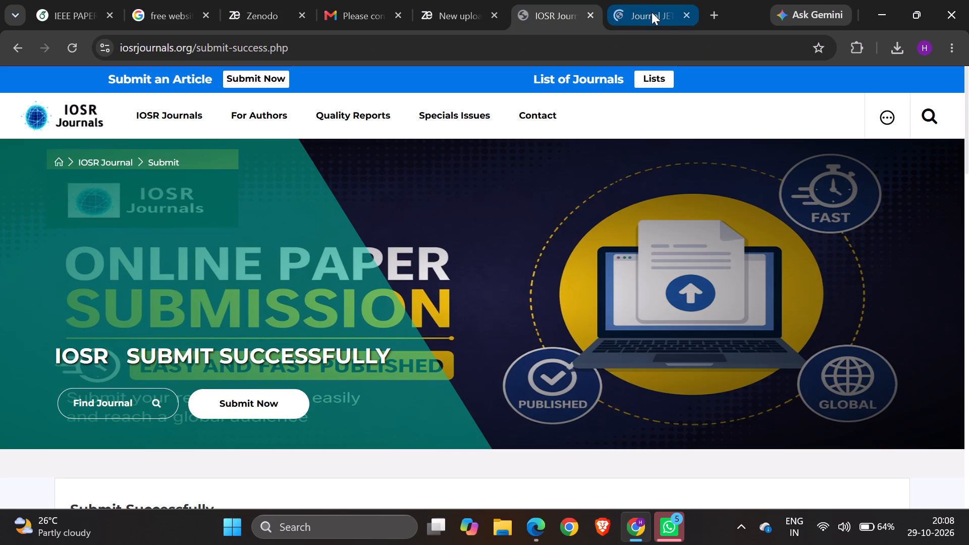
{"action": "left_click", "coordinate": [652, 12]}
Load the JETIR journal website and open its online paper submission form.
{"action": "scroll", "coordinate": [517, 155], "scroll_direction": "down", "scroll_amount": 1}
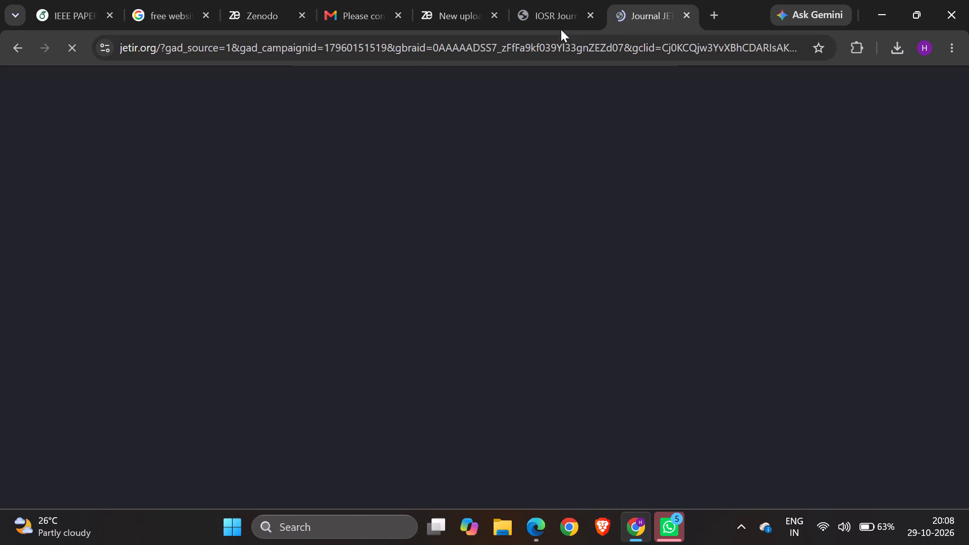
{"action": "left_click", "coordinate": [554, 15]}
{"action": "left_click", "coordinate": [656, 10]}
{"action": "left_click", "coordinate": [73, 50]}
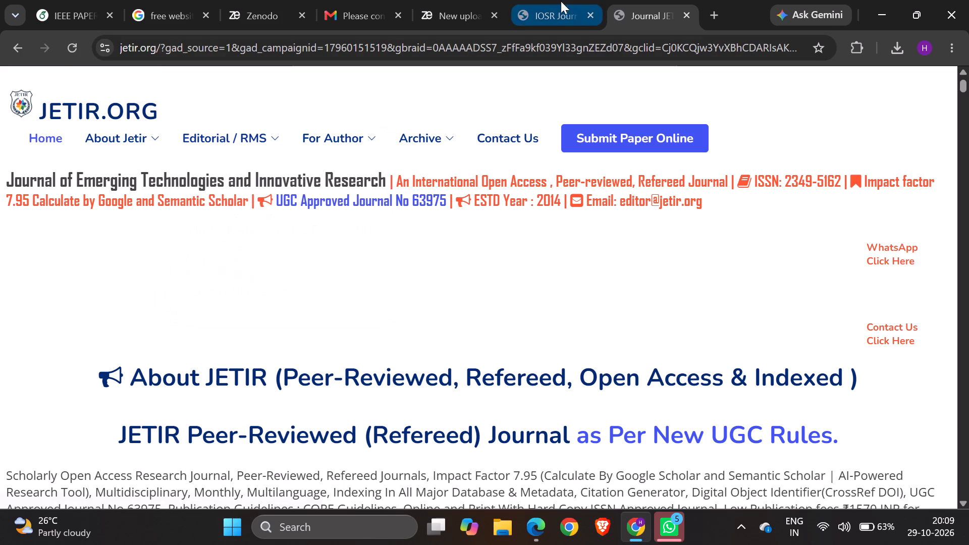
{"action": "left_click", "coordinate": [661, 127]}
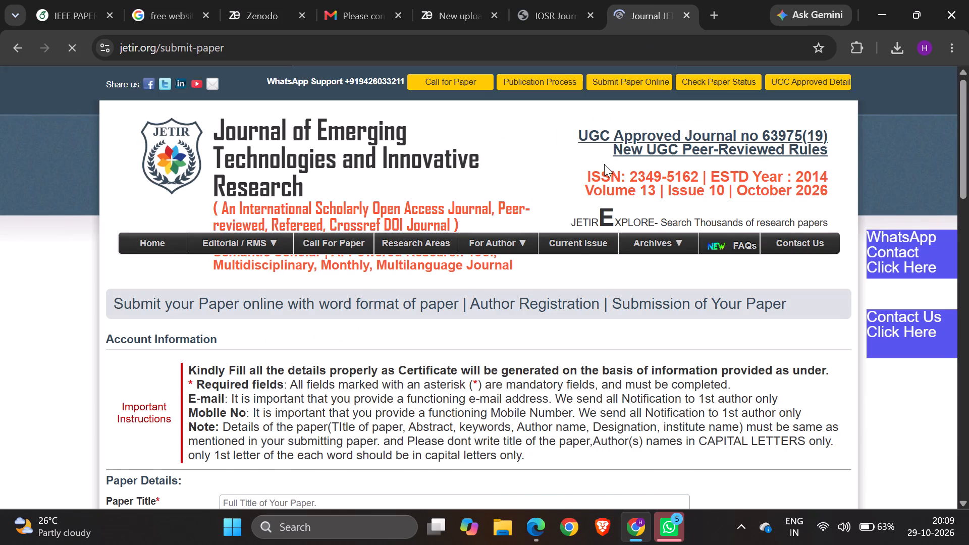
Enter the paper title "Renewable-Driven Wireless Charging Architecture for Electric Vehicles" in the JETIR submission form.
{"action": "scroll", "coordinate": [517, 222], "scroll_direction": "down", "scroll_amount": 3}
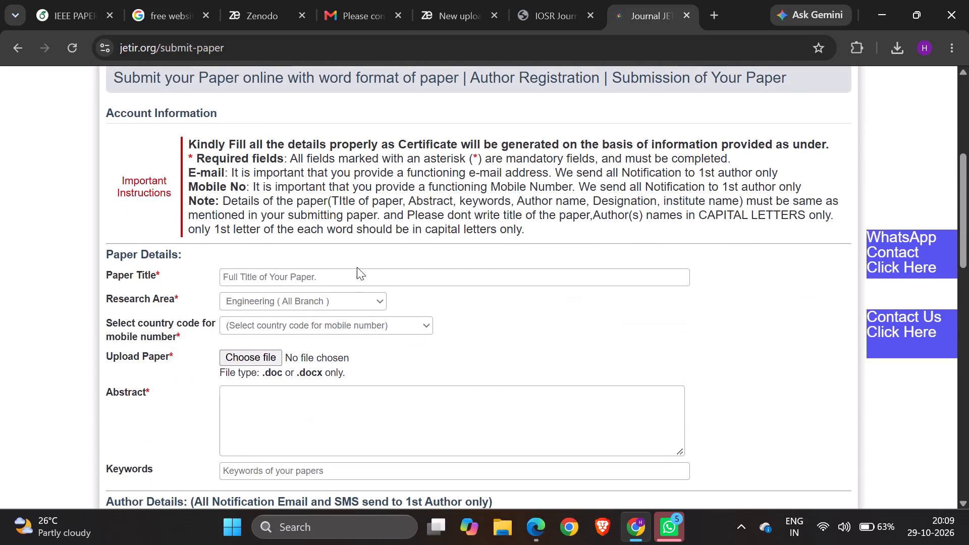
{"action": "left_click", "coordinate": [349, 274]}
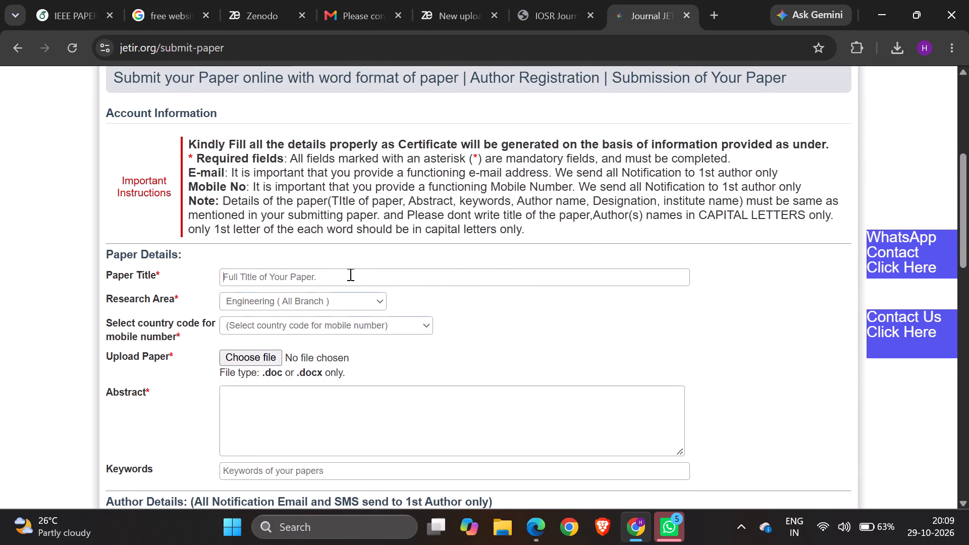
{"action": "key", "text": "super+v"}
{"action": "left_click", "coordinate": [335, 249]}
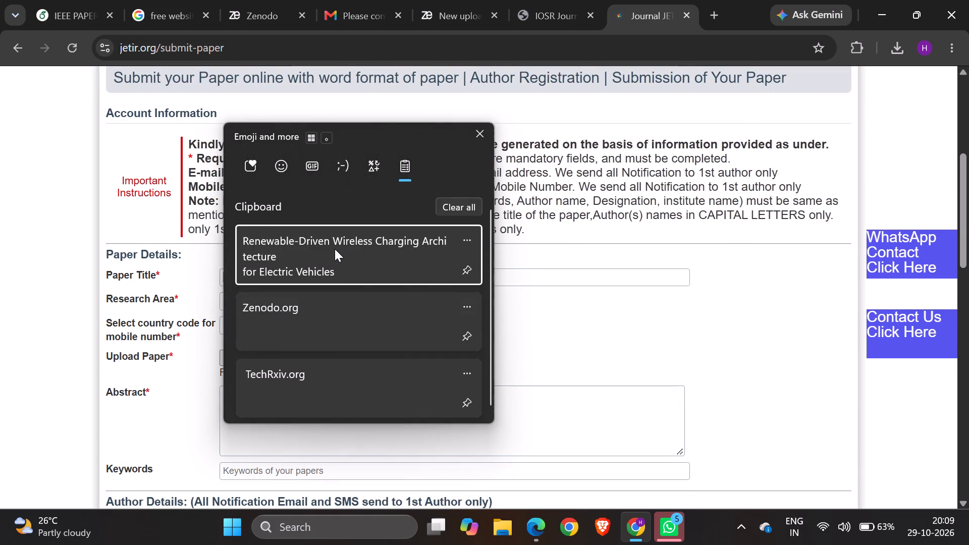
{"action": "key", "text": "ctrl+v"}
Look through the research areas and choose Engineering ( All Branch ) for the paper.
{"action": "left_click", "coordinate": [316, 302]}
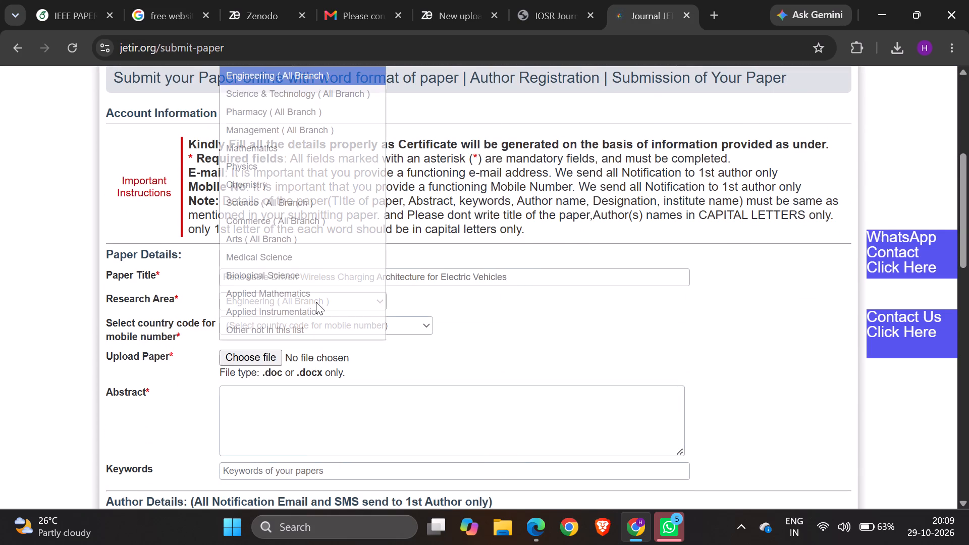
{"action": "scroll", "coordinate": [291, 231], "scroll_direction": "down", "scroll_amount": 2}
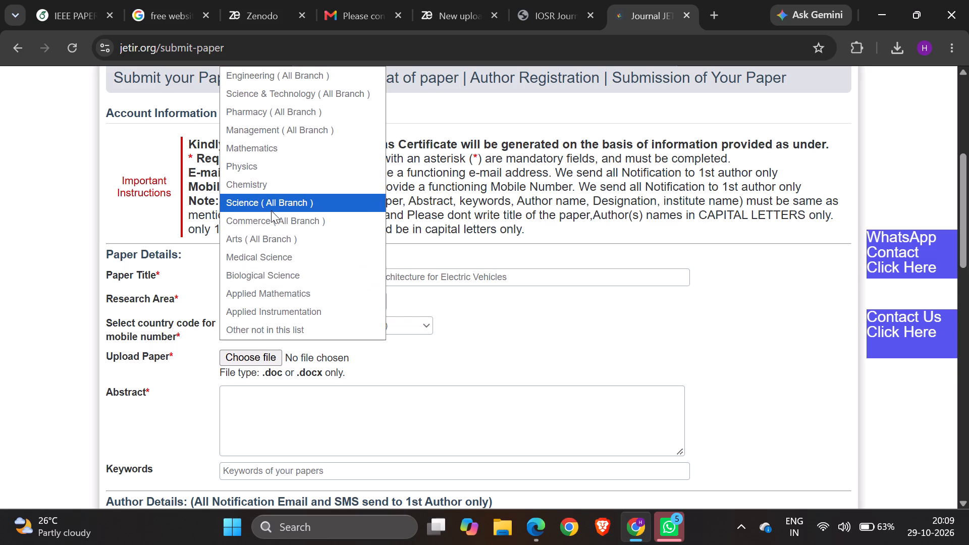
{"action": "scroll", "coordinate": [271, 210], "scroll_direction": "up", "scroll_amount": 1}
{"action": "left_click", "coordinate": [278, 77]}
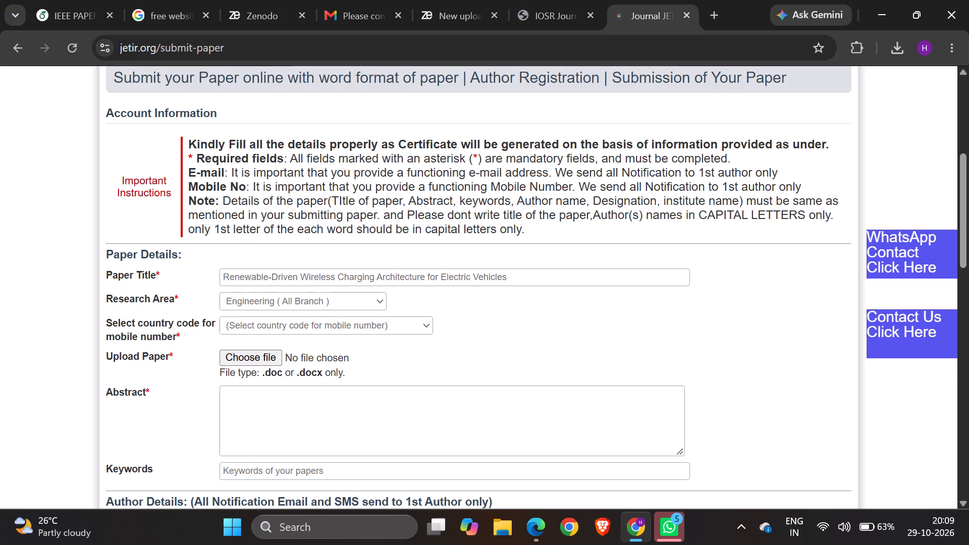
Set the country code for the mobile number to India.
{"action": "left_click", "coordinate": [263, 320]}
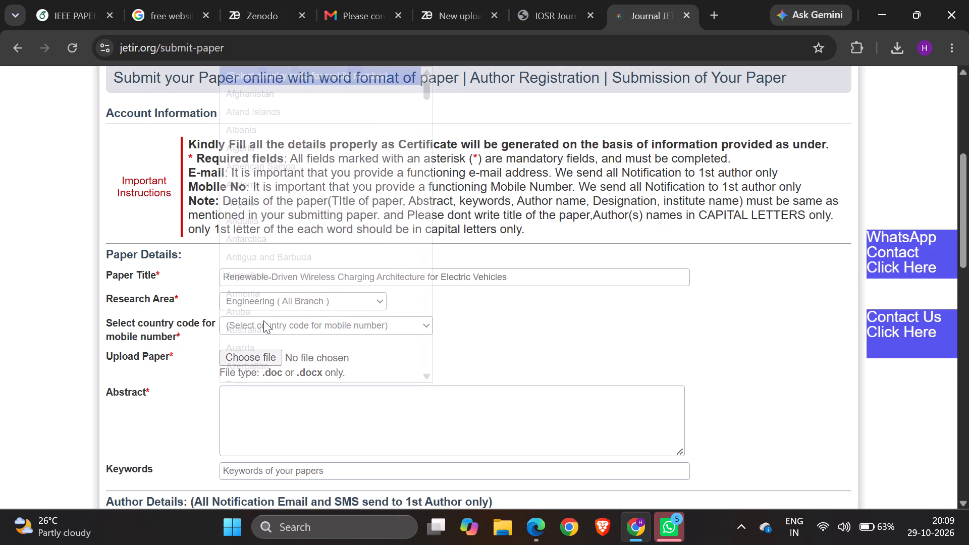
{"action": "scroll", "coordinate": [268, 195], "scroll_direction": "down", "scroll_amount": 3}
{"action": "scroll", "coordinate": [268, 195], "scroll_direction": "up", "scroll_amount": 3}
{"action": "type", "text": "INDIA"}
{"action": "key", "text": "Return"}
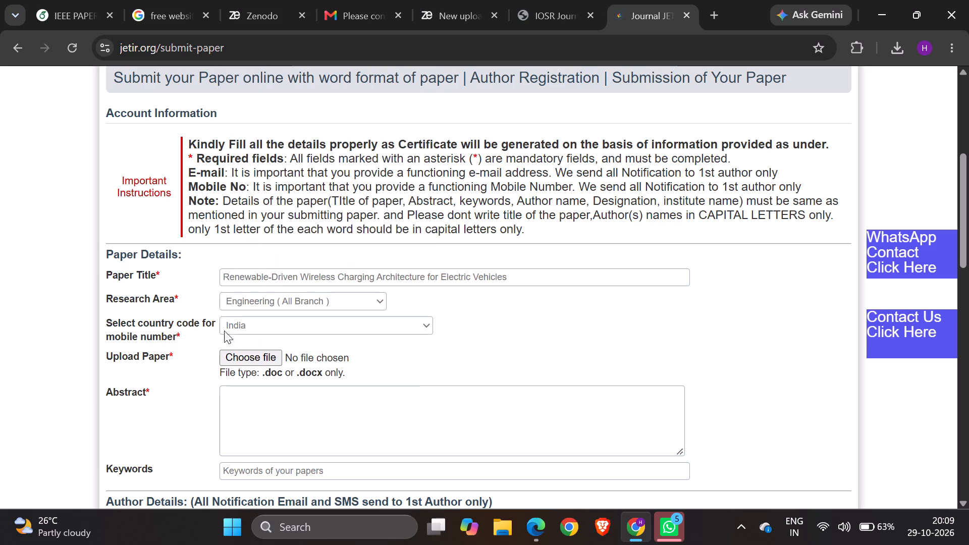
Choose the PDF IEEE_PAPER (3) from the Downloads folder as the paper to upload.
{"action": "left_click", "coordinate": [237, 354]}
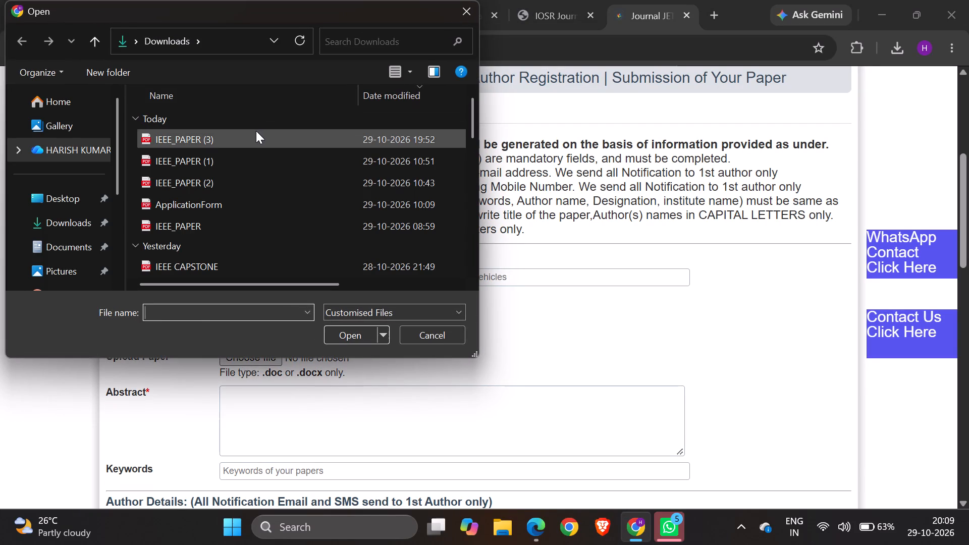
{"action": "left_click", "coordinate": [256, 131]}
{"action": "left_click", "coordinate": [345, 336]}
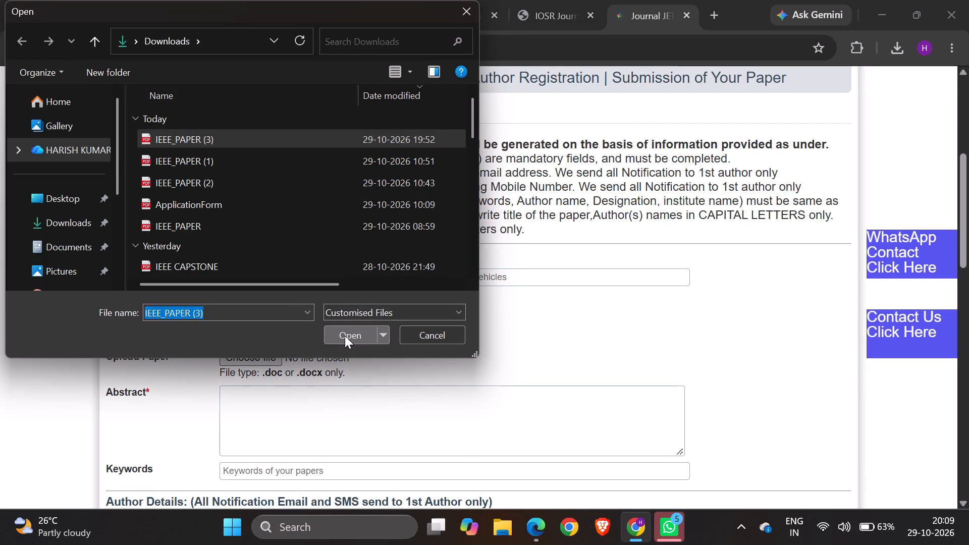
Fill in the first author's details with the saved name and e-mail, designation STUDENT and institute INSTITUTE OF AERONAUTICAL ENGINEERING.
{"action": "scroll", "coordinate": [321, 348], "scroll_direction": "down", "scroll_amount": 1}
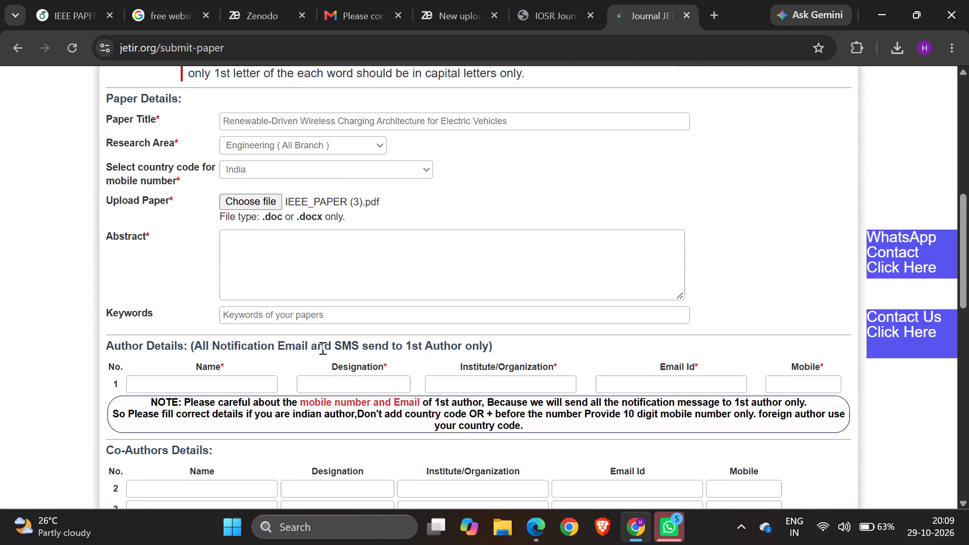
{"action": "scroll", "coordinate": [321, 348], "scroll_direction": "down", "scroll_amount": 2}
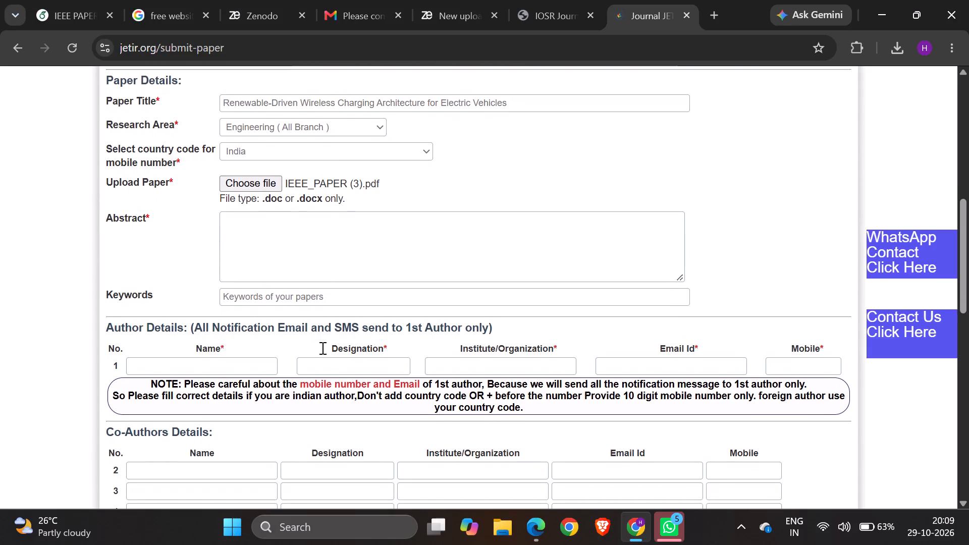
{"action": "scroll", "coordinate": [321, 348], "scroll_direction": "down", "scroll_amount": 2}
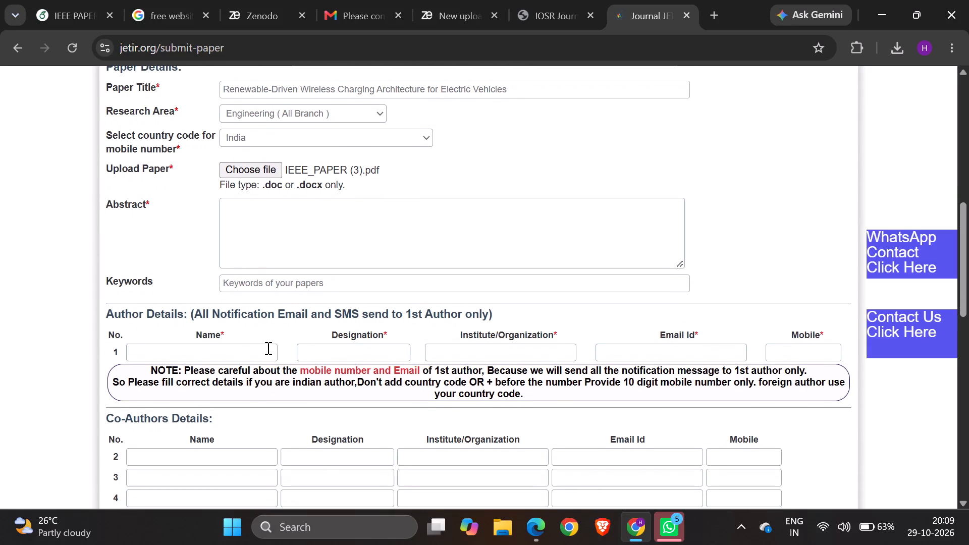
{"action": "left_click", "coordinate": [266, 348]}
{"action": "left_click", "coordinate": [265, 372]}
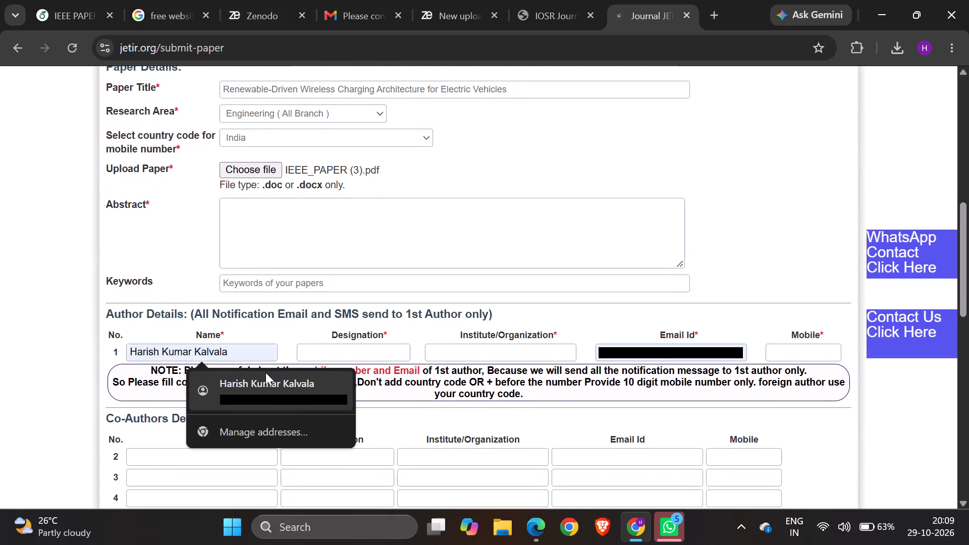
{"action": "left_click", "coordinate": [361, 346]}
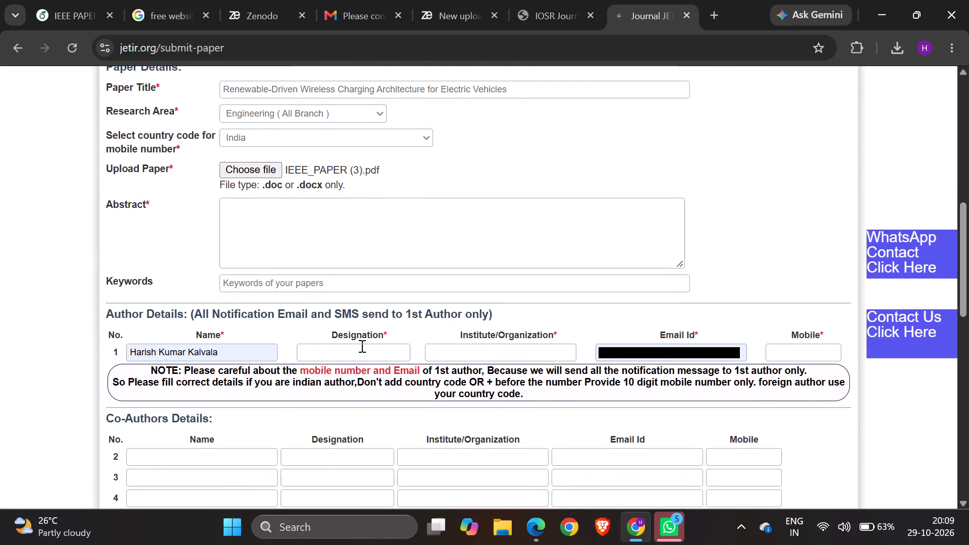
{"action": "type", "text": "STU"}
{"action": "type", "text": "DENT"}
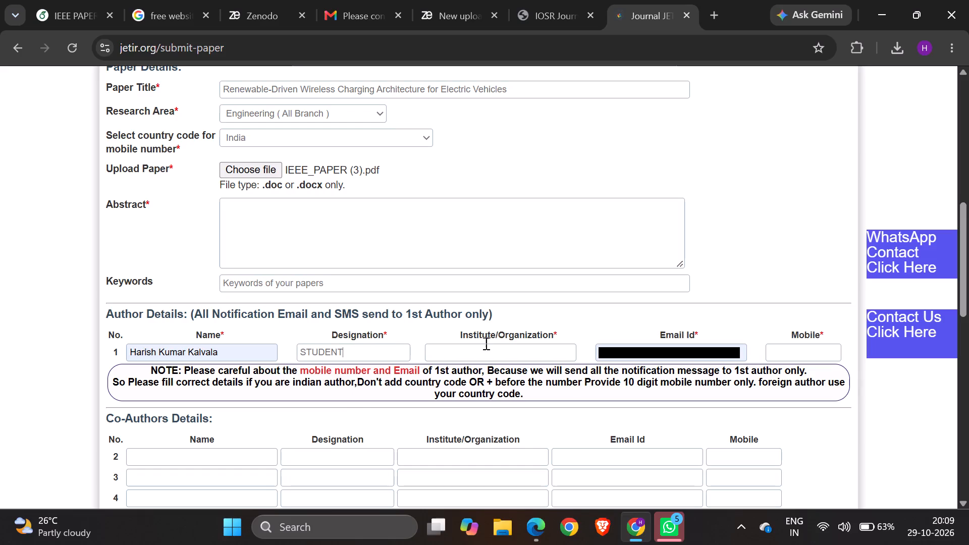
{"action": "left_click", "coordinate": [485, 343]}
{"action": "type", "text": "INSTI"}
{"action": "type", "text": "TUTE OF AERONAUTICAL"}
{"action": "key", "text": "space"}
{"action": "type", "text": "ENGINEERING"}
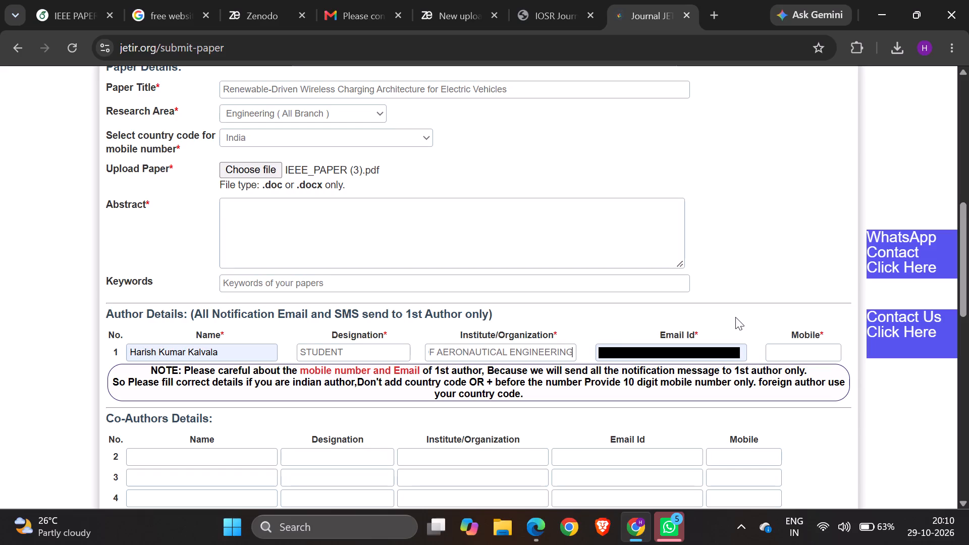
{"action": "left_click", "coordinate": [772, 353]}
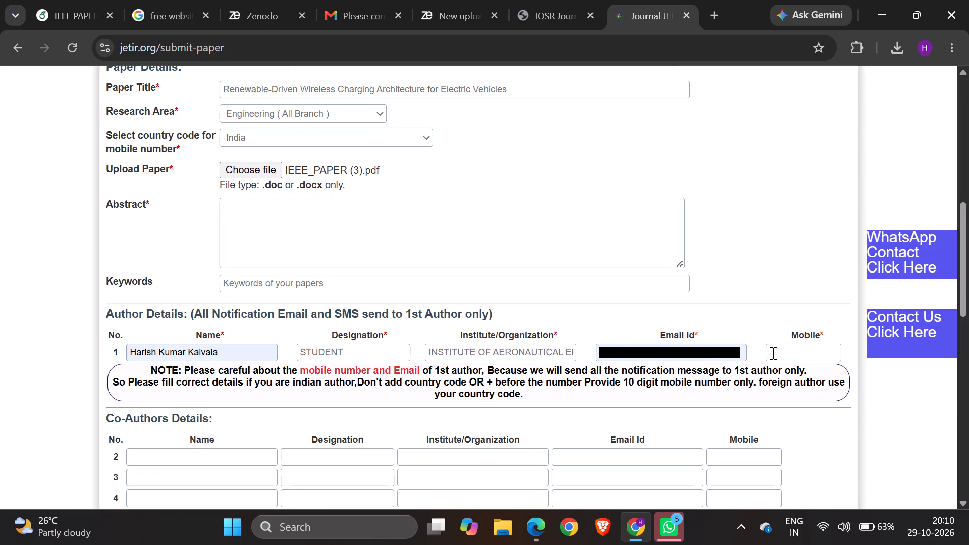
{"action": "left_click", "coordinate": [738, 355]}
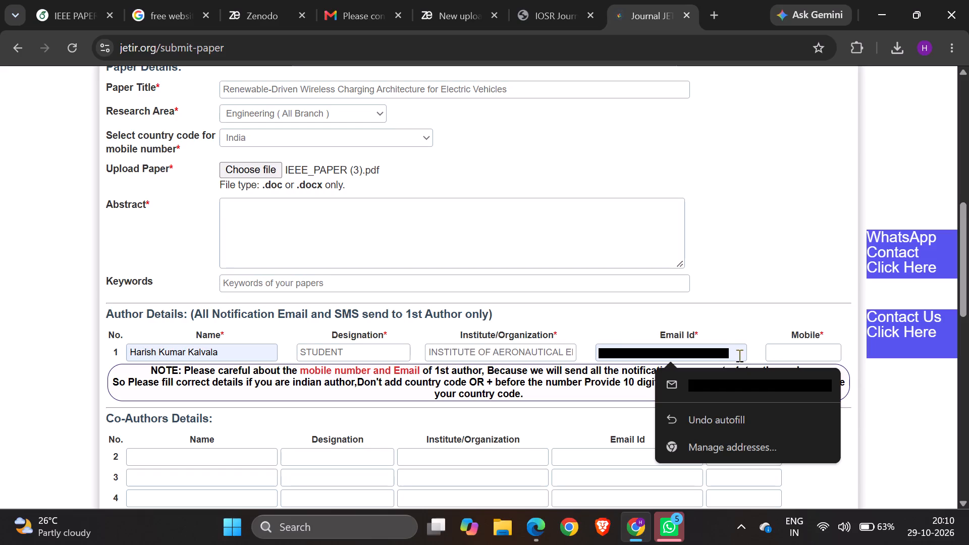
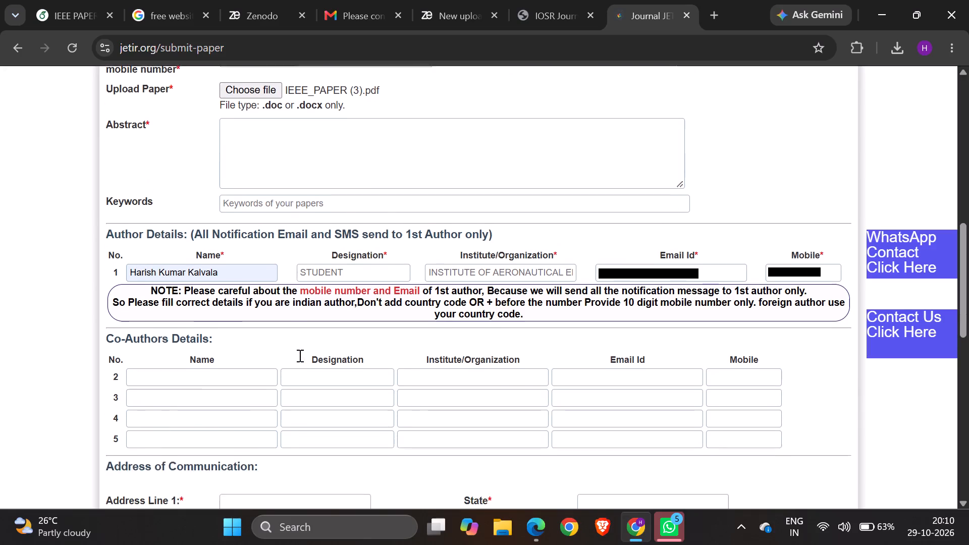
Copy the full abstract text from the compiled IEEE PAPER preview in Overleaf for JETIR's Abstract field.
{"action": "scroll", "coordinate": [299, 355], "scroll_direction": "down", "scroll_amount": 1}
{"action": "left_click", "coordinate": [220, 368]}
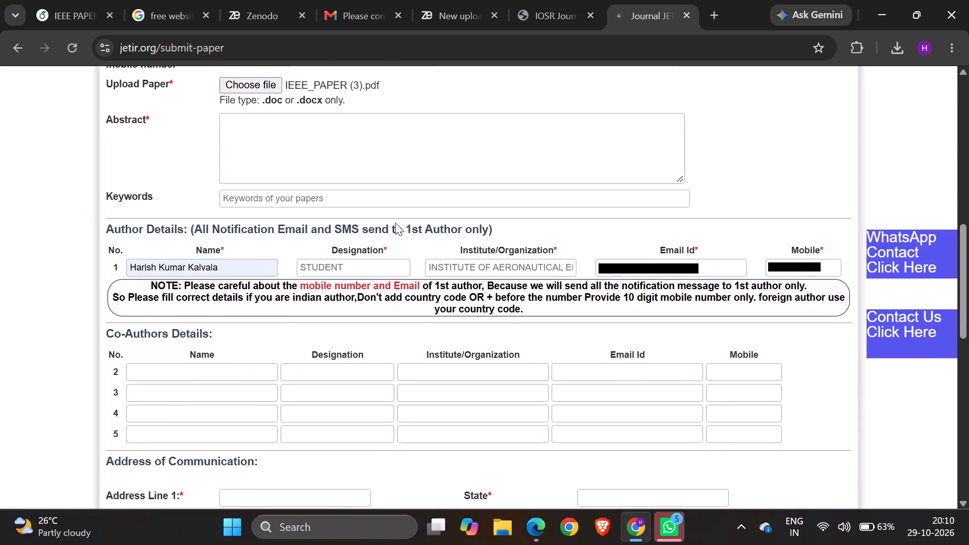
{"action": "left_click", "coordinate": [413, 161]}
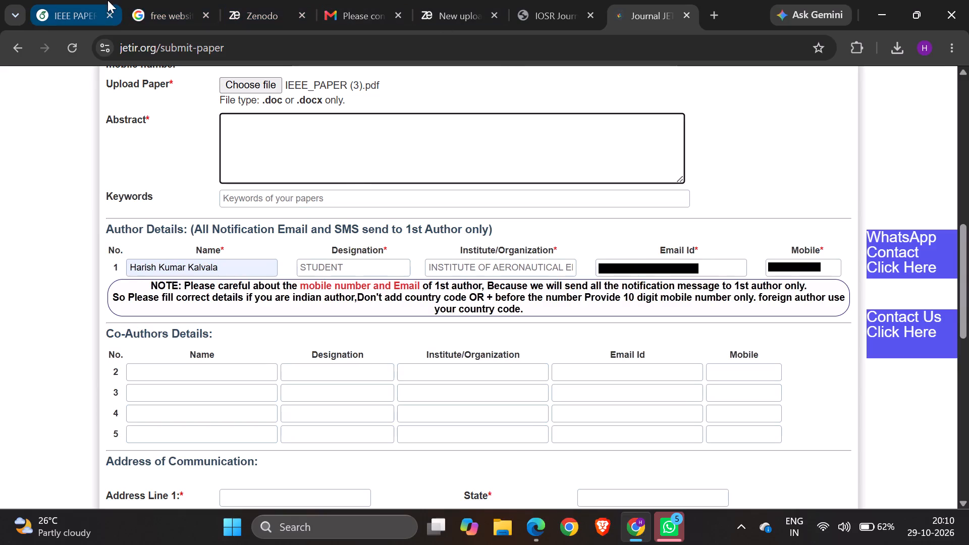
{"action": "left_click", "coordinate": [53, 4]}
{"action": "left_click", "coordinate": [739, 279]}
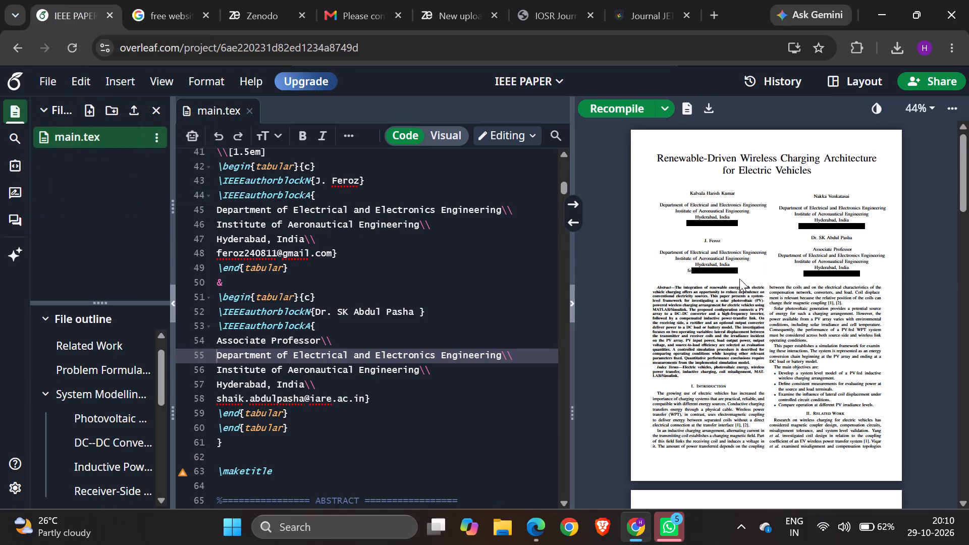
{"action": "scroll", "coordinate": [714, 286], "scroll_direction": "down", "scroll_amount": 1}
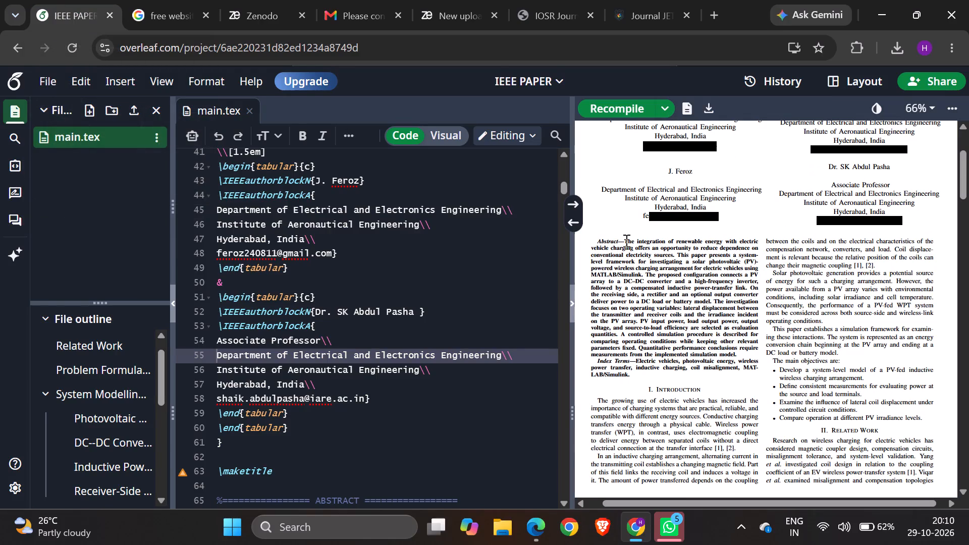
{"action": "left_click_drag", "start_coordinate": [622, 241], "coordinate": [711, 321]}
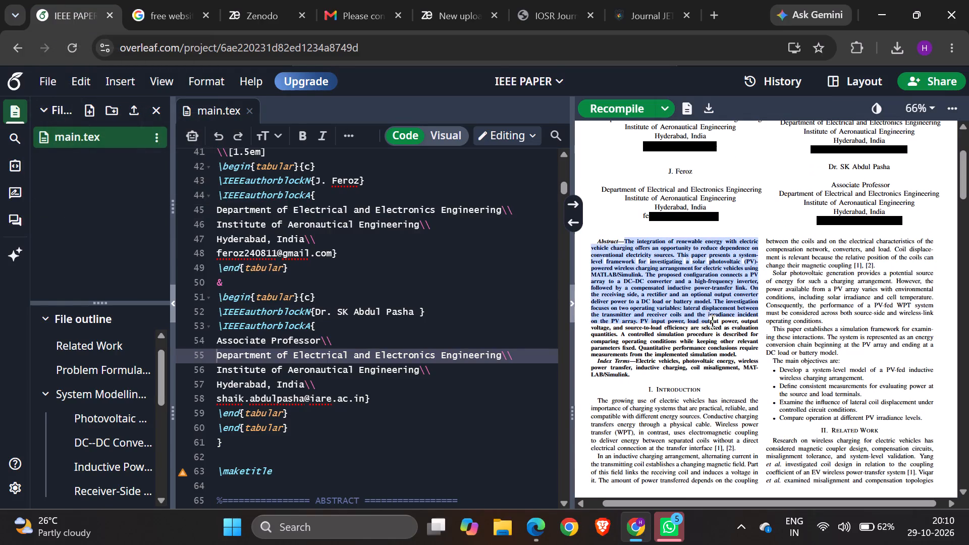
{"action": "left_click_drag", "start_coordinate": [711, 321], "coordinate": [738, 352]}
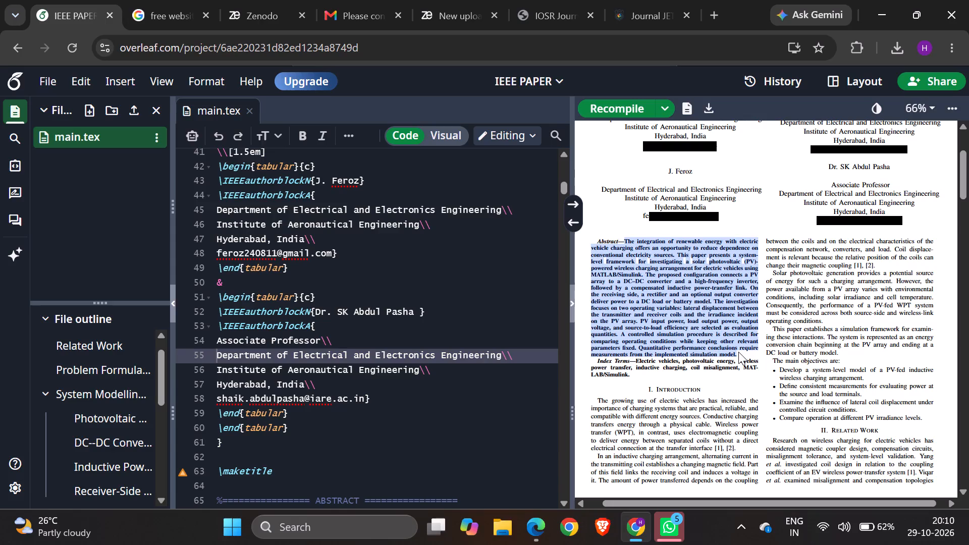
{"action": "key", "text": "ctrl+c"}
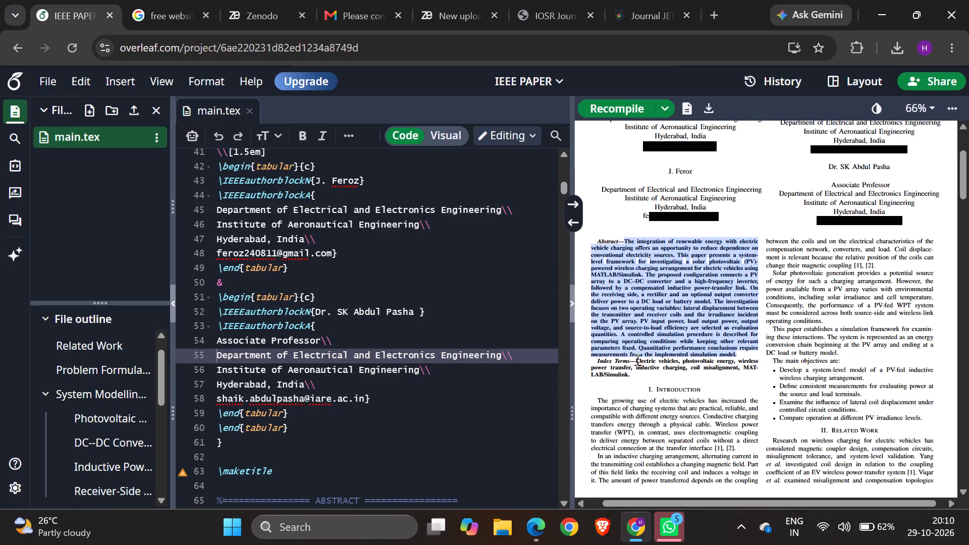
Copy the Index Terms of the paper, from "Electric vehicles" through "MATLAB/Simulink", in the compiled preview.
{"action": "left_click", "coordinate": [636, 360]}
{"action": "left_click_drag", "start_coordinate": [636, 360], "coordinate": [629, 373]}
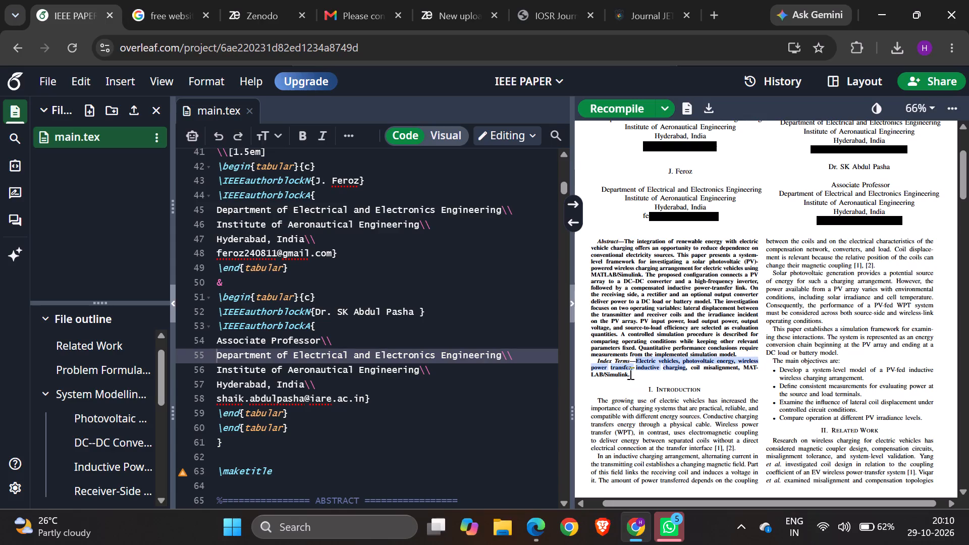
{"action": "left_click_drag", "start_coordinate": [629, 373], "coordinate": [631, 376]}
{"action": "key", "text": "ctrl+c"}
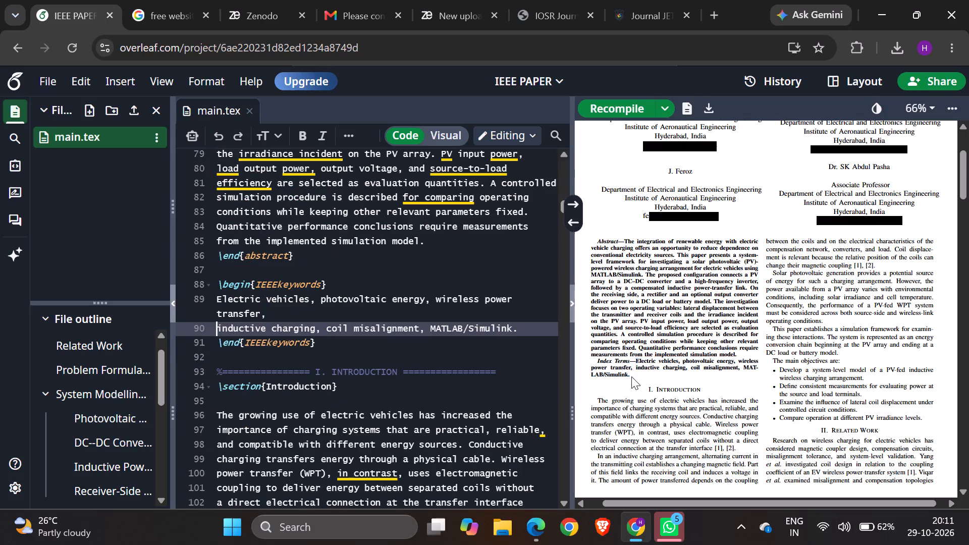
Paste the copied abstract from the clipboard history into the Abstract field of the JETIR submission form.
{"action": "left_click", "coordinate": [639, 0]}
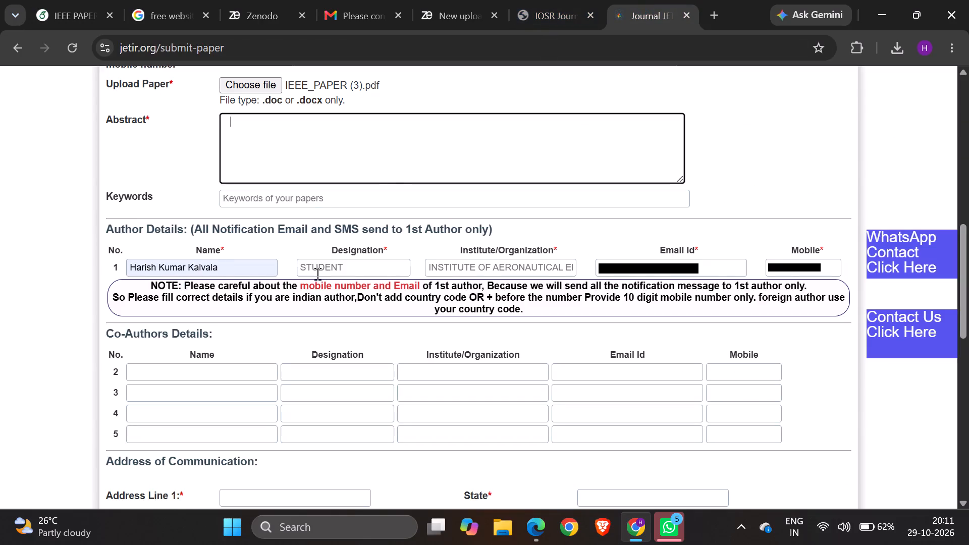
{"action": "left_click", "coordinate": [253, 128]}
{"action": "key", "text": "super+v"}
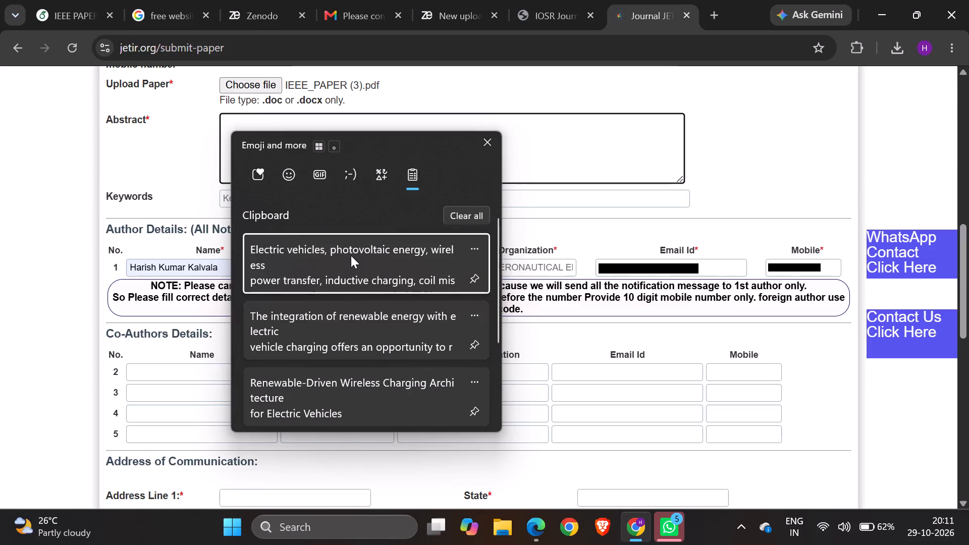
{"action": "left_click", "coordinate": [332, 317]}
{"action": "key", "text": "ctrl+v"}
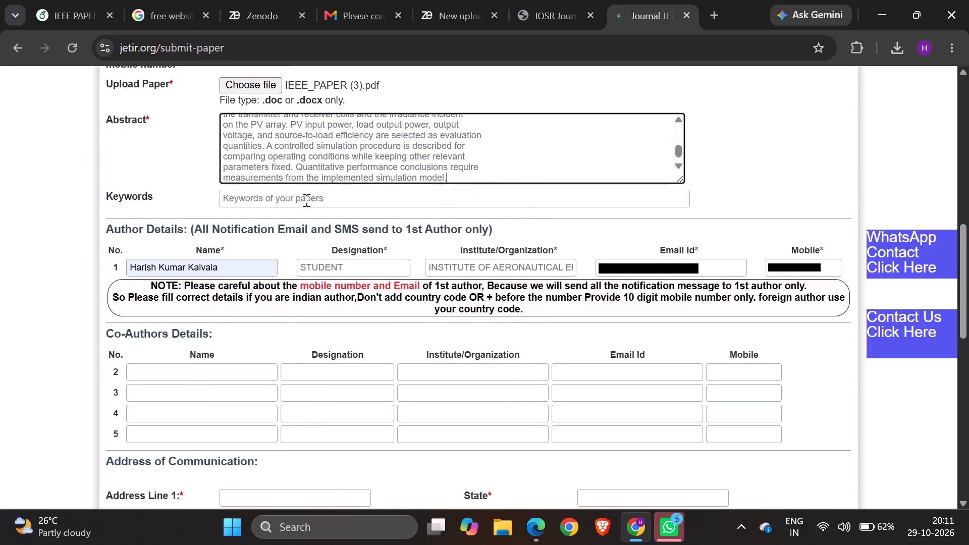
Paste the copied index terms from the clipboard history into the Keywords field of the JETIR form.
{"action": "left_click", "coordinate": [305, 200]}
{"action": "key", "text": "super+v"}
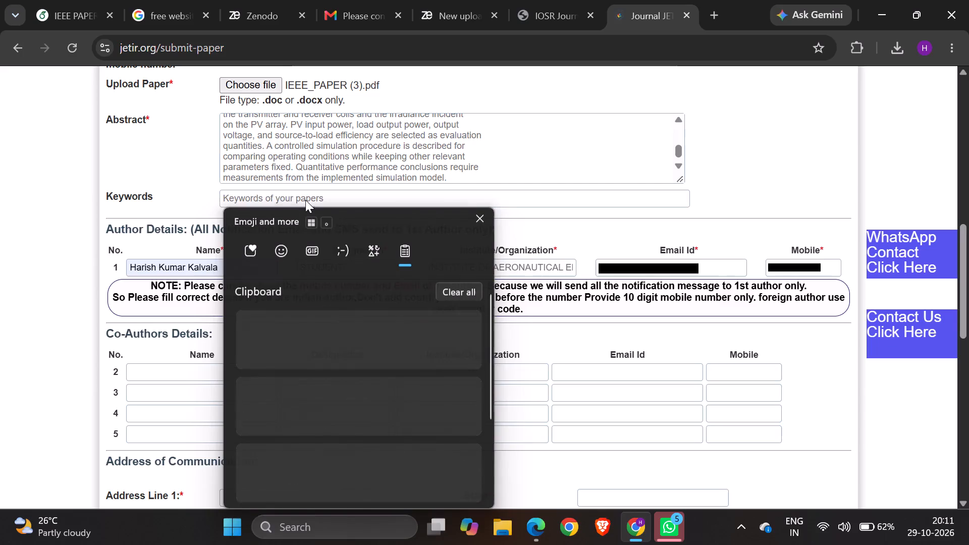
{"action": "left_click", "coordinate": [311, 322]}
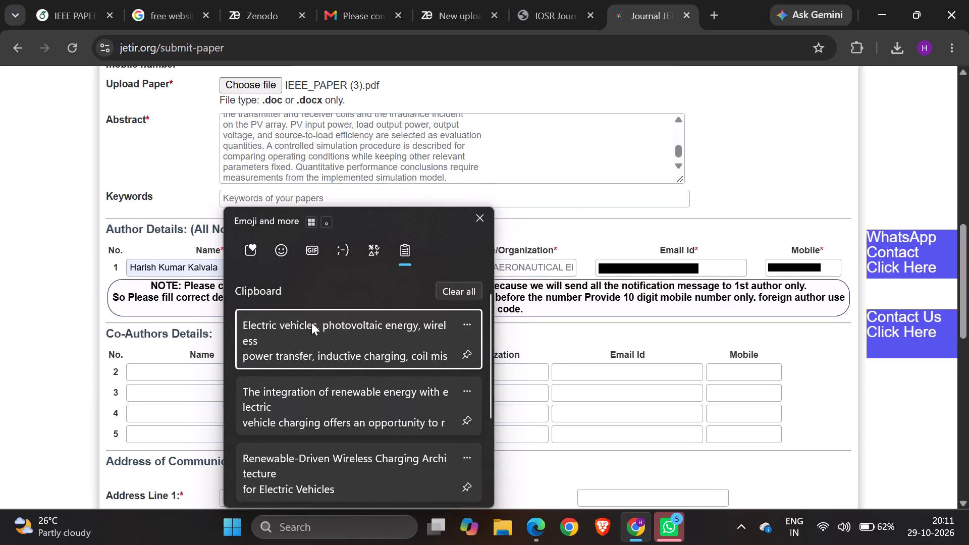
{"action": "key", "text": "ctrl+v"}
Enter the locality and city in Address Line 1 of the Address of Communication section.
{"action": "scroll", "coordinate": [354, 265], "scroll_direction": "down", "scroll_amount": 1}
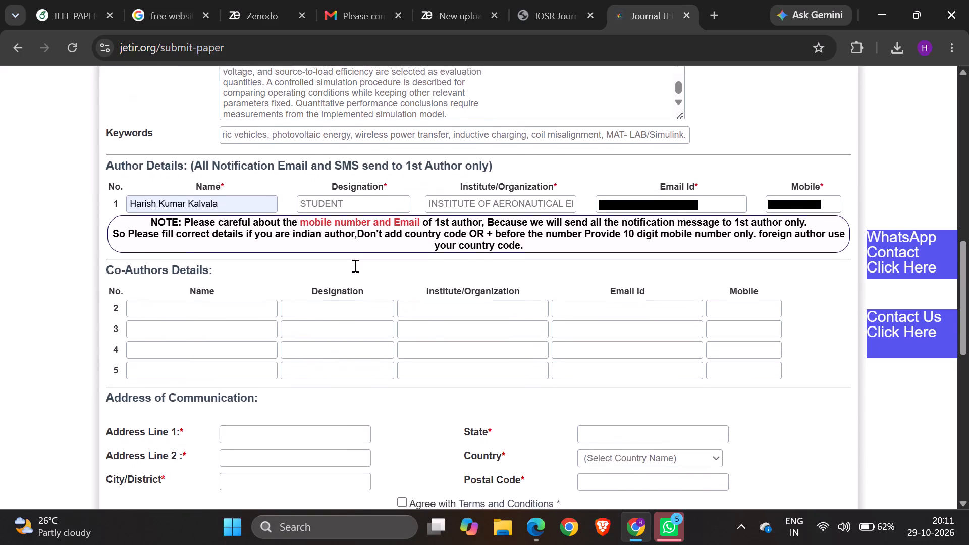
{"action": "scroll", "coordinate": [354, 265], "scroll_direction": "down", "scroll_amount": 2}
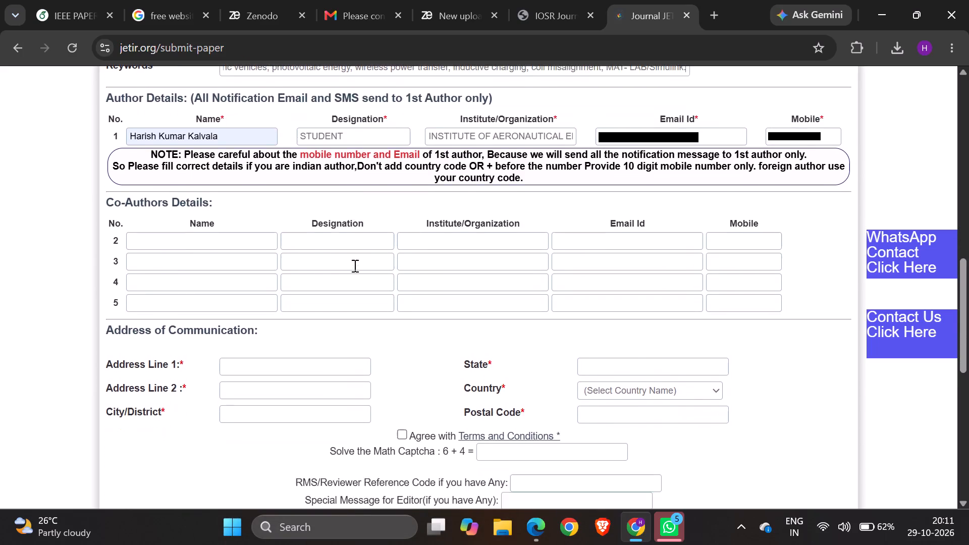
{"action": "scroll", "coordinate": [354, 265], "scroll_direction": "down", "scroll_amount": 2}
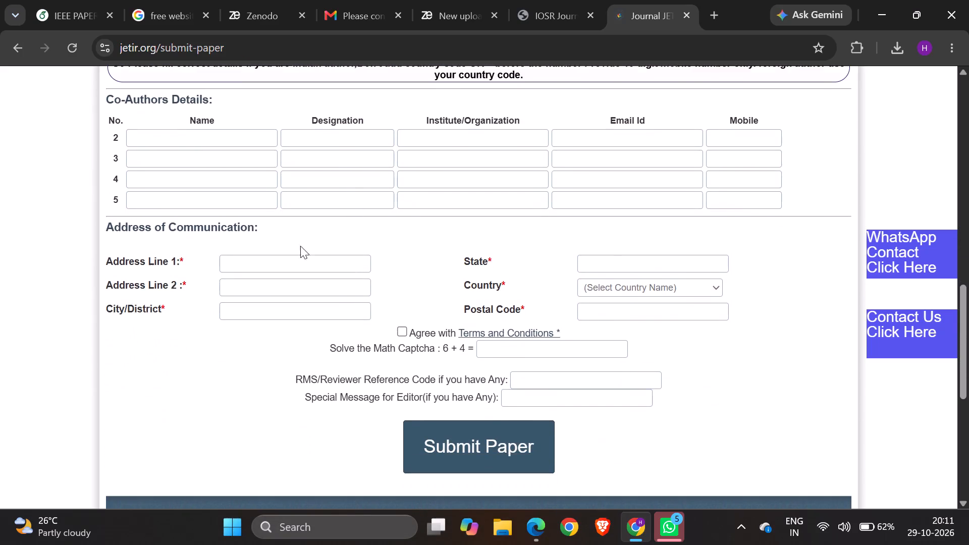
{"action": "left_click", "coordinate": [264, 255]}
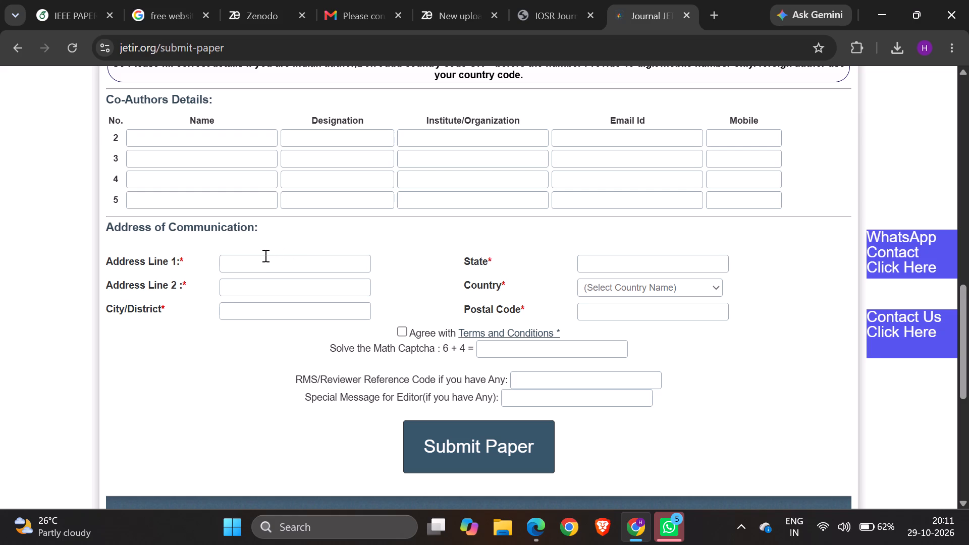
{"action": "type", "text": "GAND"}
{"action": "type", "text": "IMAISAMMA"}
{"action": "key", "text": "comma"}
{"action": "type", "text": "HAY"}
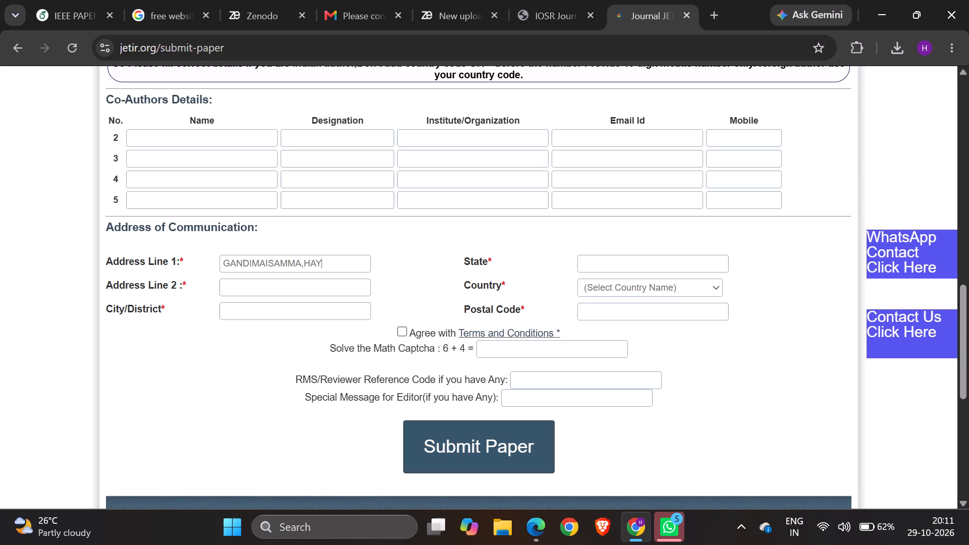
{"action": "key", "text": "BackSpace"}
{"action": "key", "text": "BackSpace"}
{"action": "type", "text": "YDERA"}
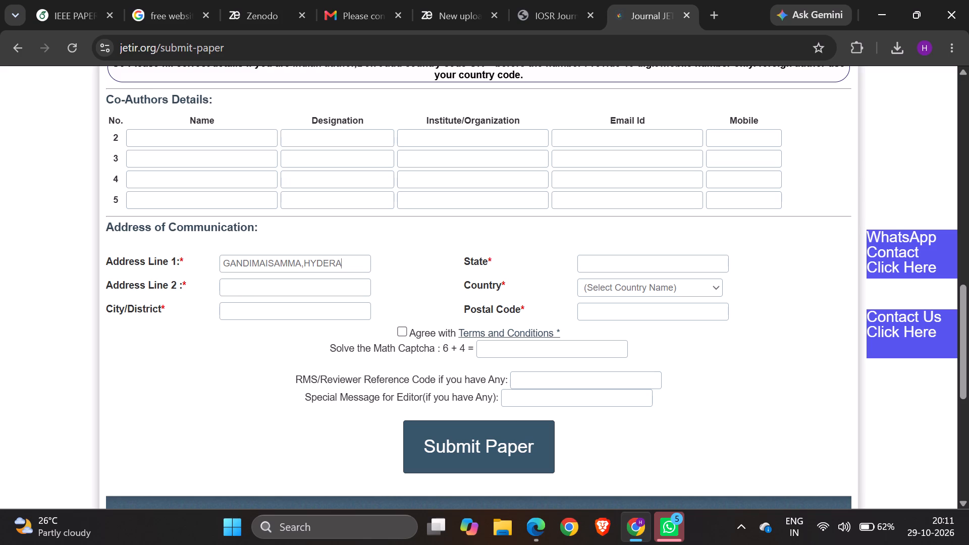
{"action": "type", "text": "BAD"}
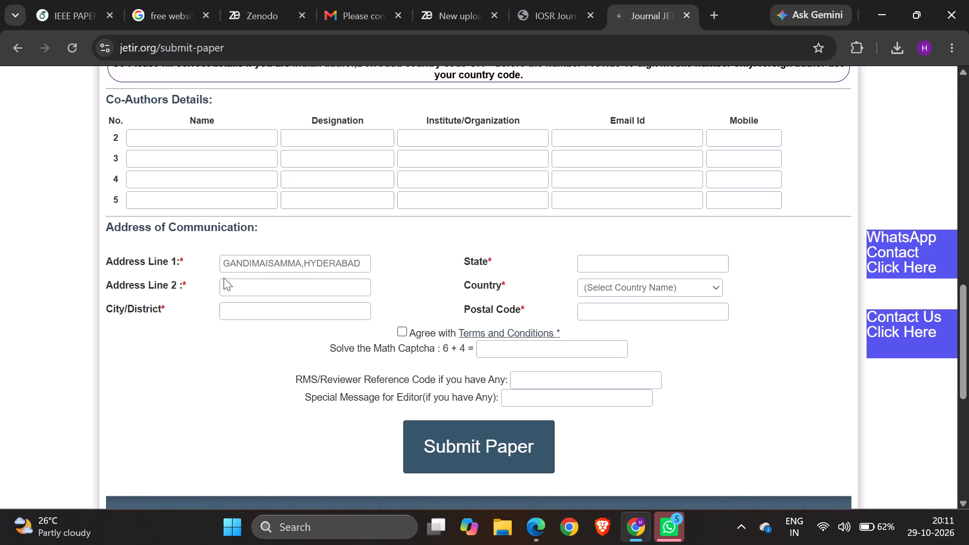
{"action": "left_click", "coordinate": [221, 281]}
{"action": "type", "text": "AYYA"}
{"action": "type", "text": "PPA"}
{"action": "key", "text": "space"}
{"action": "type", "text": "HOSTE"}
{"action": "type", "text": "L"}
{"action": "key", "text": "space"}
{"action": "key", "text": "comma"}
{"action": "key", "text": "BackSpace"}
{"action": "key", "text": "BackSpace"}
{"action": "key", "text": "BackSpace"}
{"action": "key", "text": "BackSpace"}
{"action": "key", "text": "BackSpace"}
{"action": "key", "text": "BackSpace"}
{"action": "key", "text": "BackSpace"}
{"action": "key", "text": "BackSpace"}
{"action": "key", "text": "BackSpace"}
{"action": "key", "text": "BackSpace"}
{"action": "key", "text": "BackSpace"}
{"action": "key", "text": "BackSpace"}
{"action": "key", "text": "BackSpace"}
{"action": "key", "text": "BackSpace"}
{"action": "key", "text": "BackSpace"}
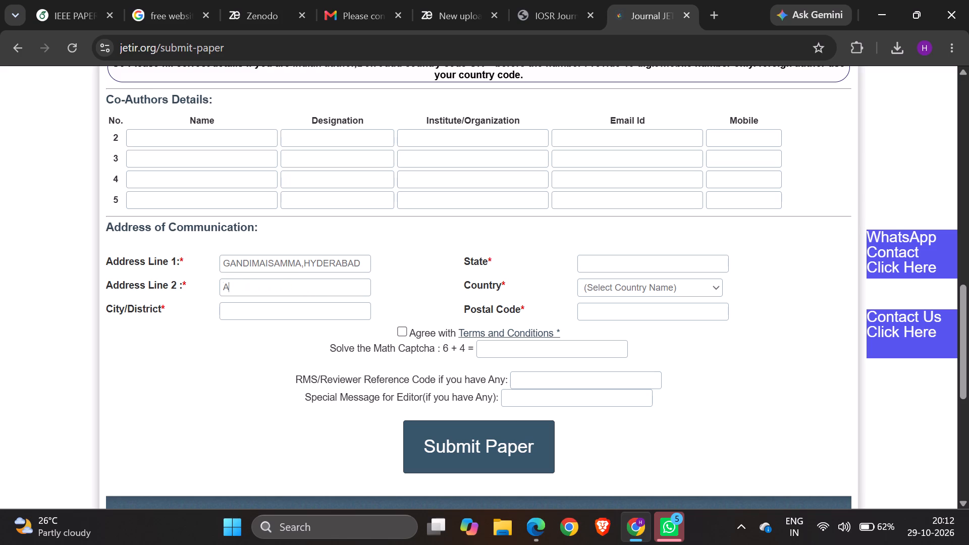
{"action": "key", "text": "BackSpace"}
Fill in Address Line 2 with the IARE college name, its locality and the city.
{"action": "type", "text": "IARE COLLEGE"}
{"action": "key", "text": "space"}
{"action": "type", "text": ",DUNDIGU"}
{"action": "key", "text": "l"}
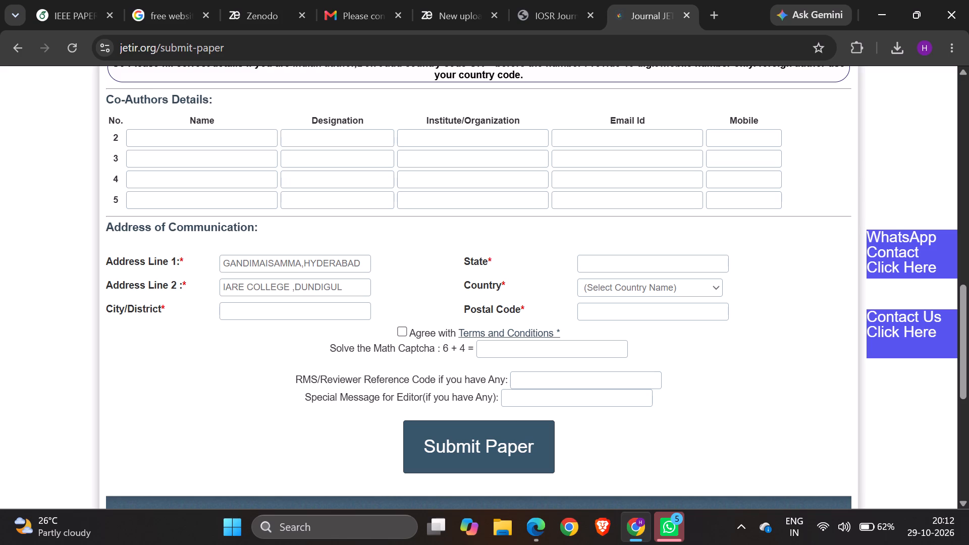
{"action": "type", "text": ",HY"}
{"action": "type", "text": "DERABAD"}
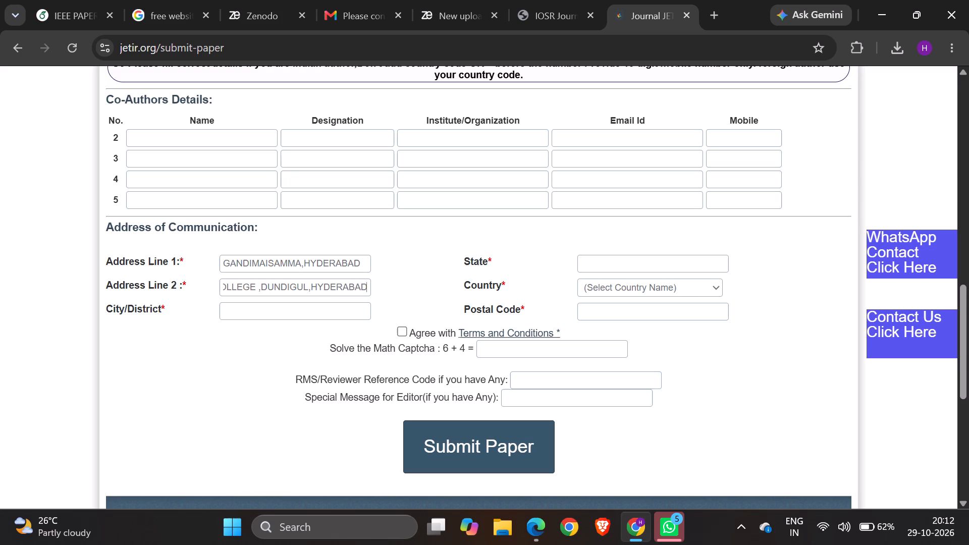
Enter the district name in the City/District field of the Address of Communication section.
{"action": "left_click", "coordinate": [241, 308]}
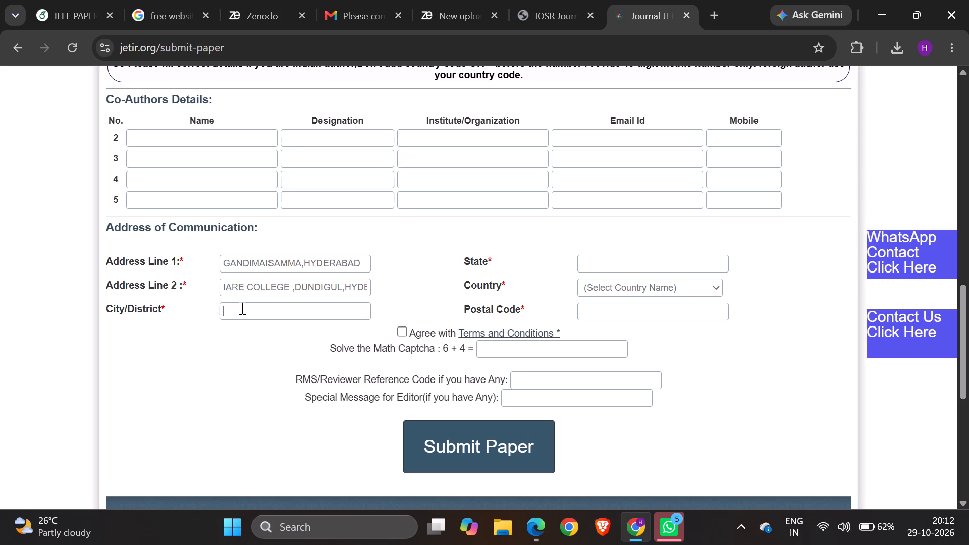
{"action": "type", "text": "MED"}
{"action": "type", "text": "CHA"}
{"action": "type", "text": "L MALKAJGIRI"}
Enter TELANGANA as the State in the Address of Communication section.
{"action": "left_click", "coordinate": [586, 262]}
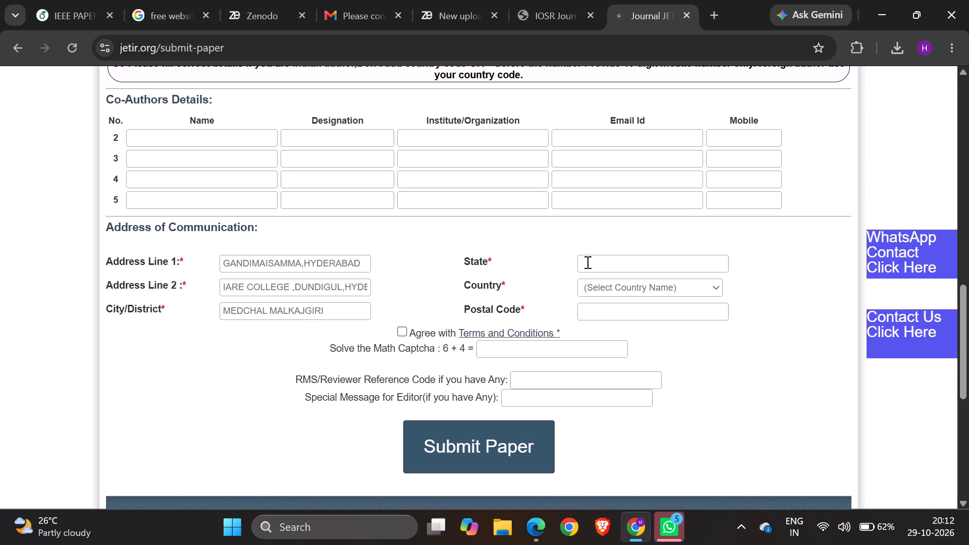
{"action": "type", "text": "TEK"}
{"action": "key", "text": "BackSpace"}
{"action": "type", "text": "LANGANA"}
Set the Country in the Address of Communication section to India.
{"action": "left_click", "coordinate": [616, 278]}
{"action": "left_click", "coordinate": [614, 288]}
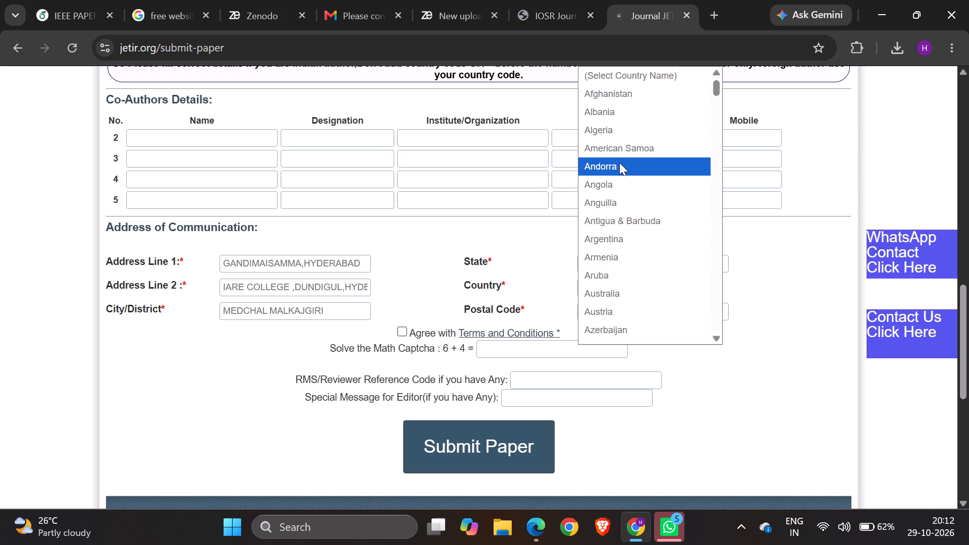
{"action": "type", "text": "IND"}
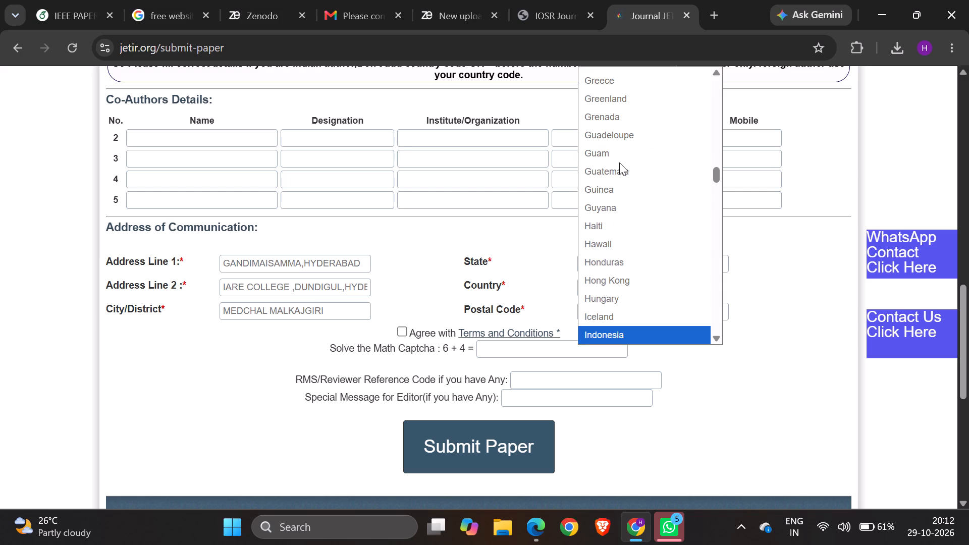
{"action": "key", "text": "a"}
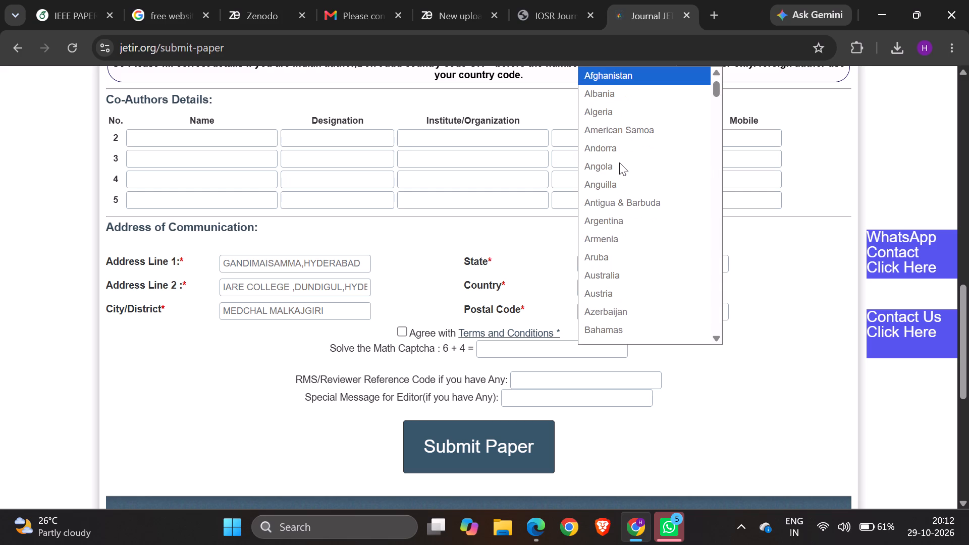
{"action": "scroll", "coordinate": [645, 266], "scroll_direction": "down", "scroll_amount": 4}
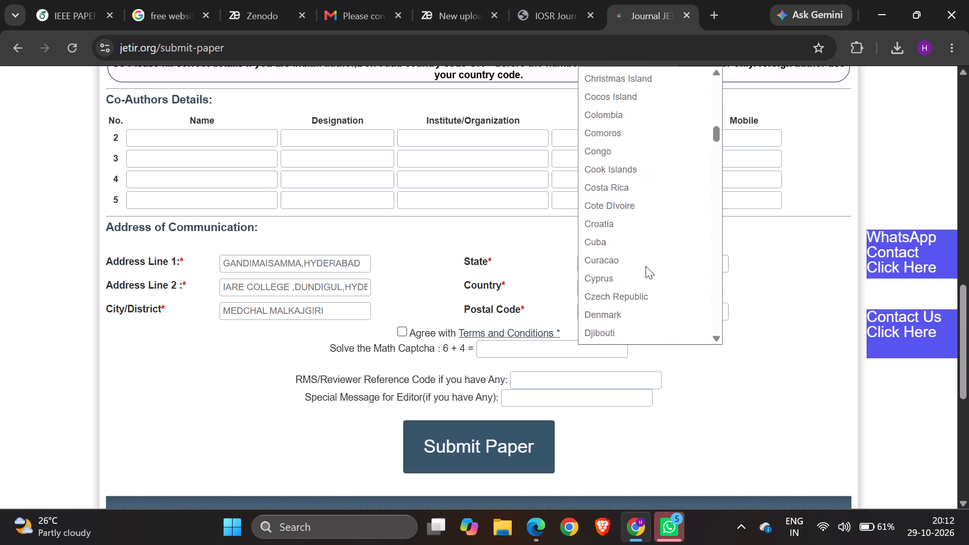
{"action": "scroll", "coordinate": [645, 266], "scroll_direction": "down", "scroll_amount": 5}
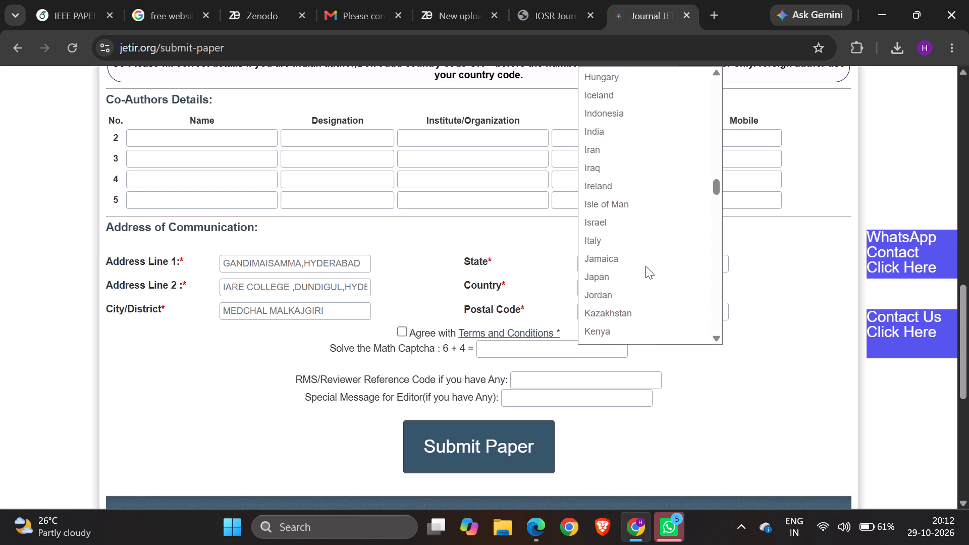
{"action": "left_click", "coordinate": [614, 138]}
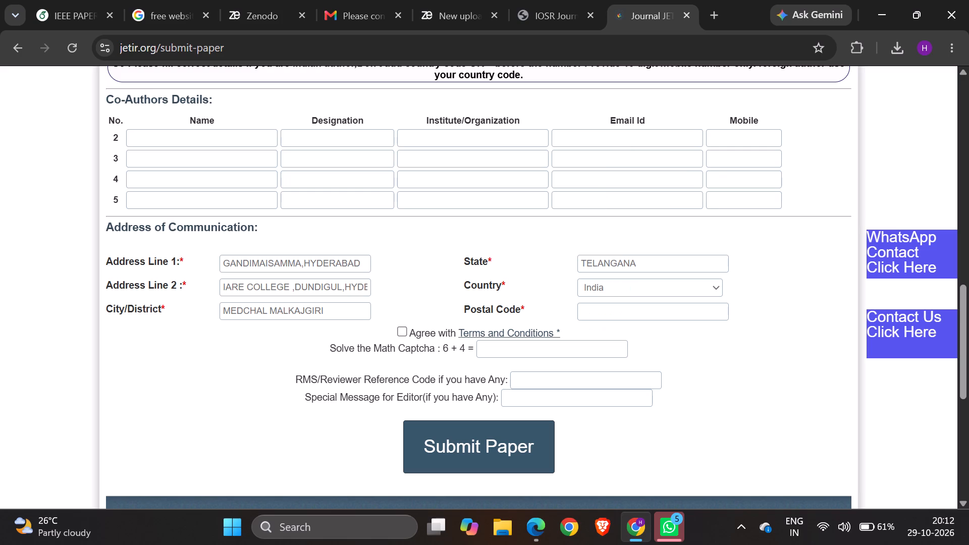
Activate the Postal Code field of the Address of Communication section for entry.
{"action": "left_click", "coordinate": [587, 311]}
Enter the author's postal code in the Postal Code field of the Address of Communication section.
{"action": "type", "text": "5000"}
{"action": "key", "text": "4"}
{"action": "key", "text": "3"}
Agree to the Terms and Conditions of the JETIR paper submission form.
{"action": "left_click", "coordinate": [547, 353]}
{"action": "left_click", "coordinate": [404, 335]}
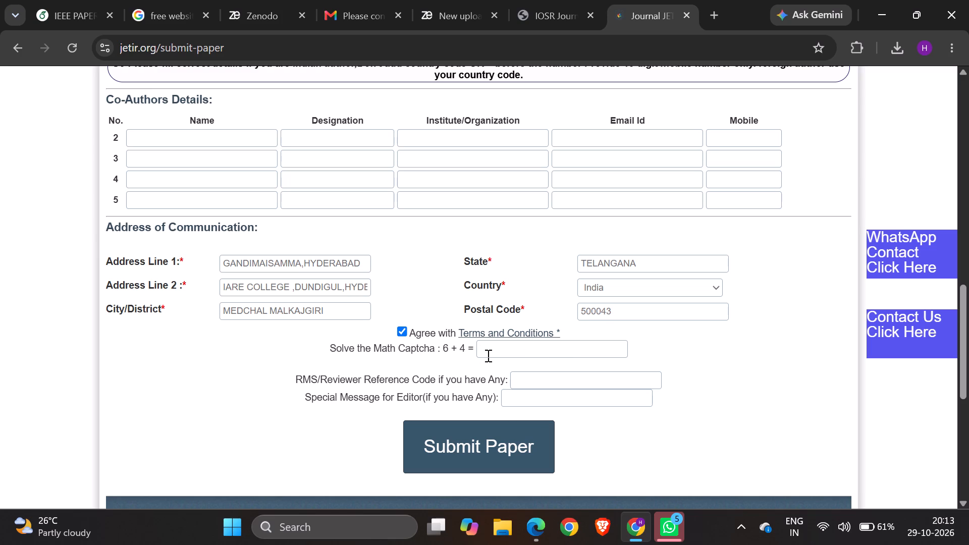
Answer the math captcha with 10 and submit the paper to JETIR.
{"action": "left_click", "coordinate": [488, 355]}
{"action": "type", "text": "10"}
{"action": "left_click", "coordinate": [510, 457]}
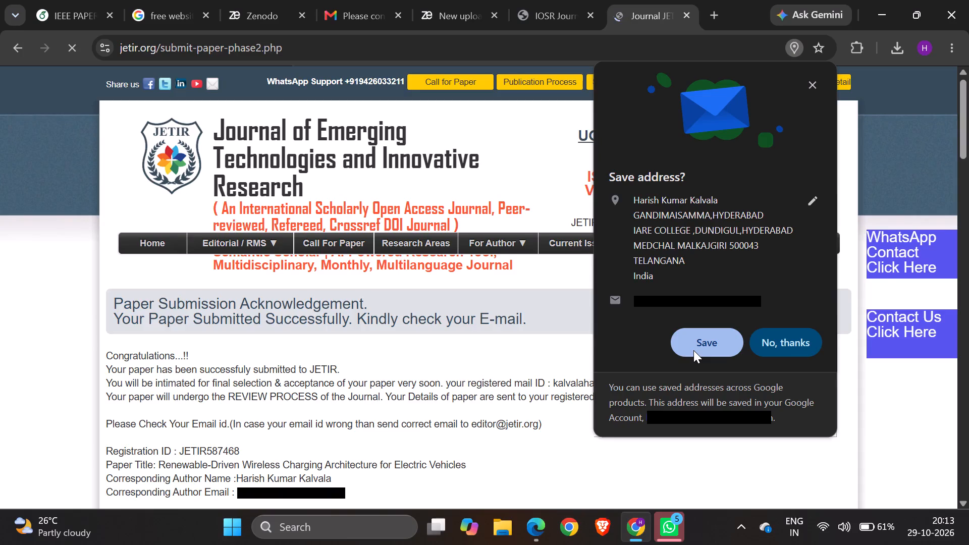
Save the submitted address in the browser for reuse across Google products.
{"action": "left_click", "coordinate": [693, 350]}
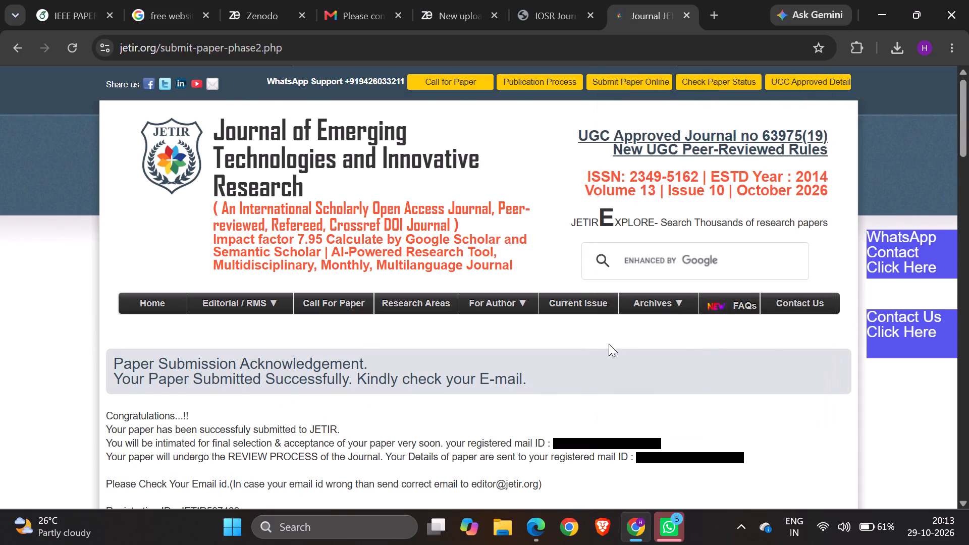
Read through the JETIR submission acknowledgement, including the registration details, paper tracking information, publication timeline and communication options.
{"action": "scroll", "coordinate": [609, 344], "scroll_direction": "down", "scroll_amount": 5}
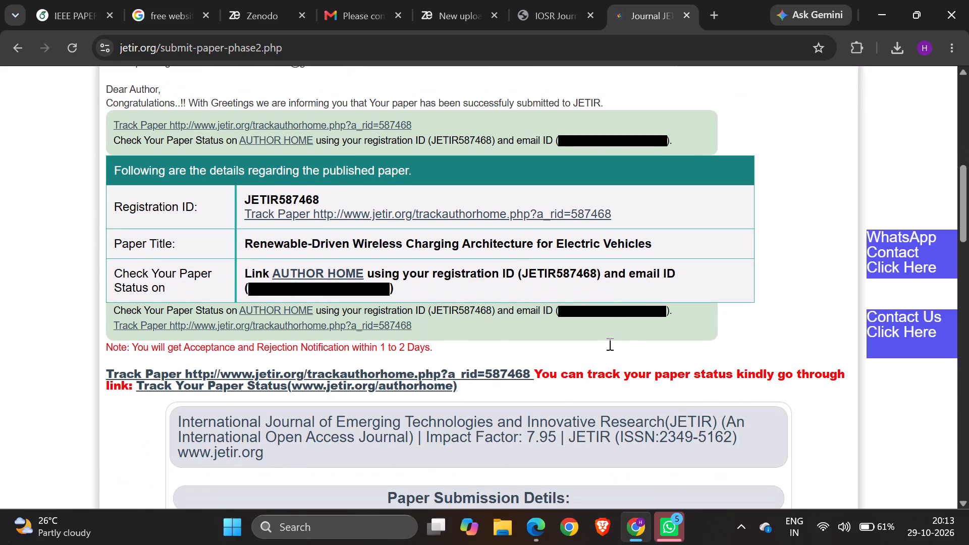
{"action": "scroll", "coordinate": [609, 344], "scroll_direction": "down", "scroll_amount": 10}
{"action": "scroll", "coordinate": [609, 344], "scroll_direction": "up", "scroll_amount": 5}
{"action": "scroll", "coordinate": [609, 344], "scroll_direction": "down", "scroll_amount": 1}
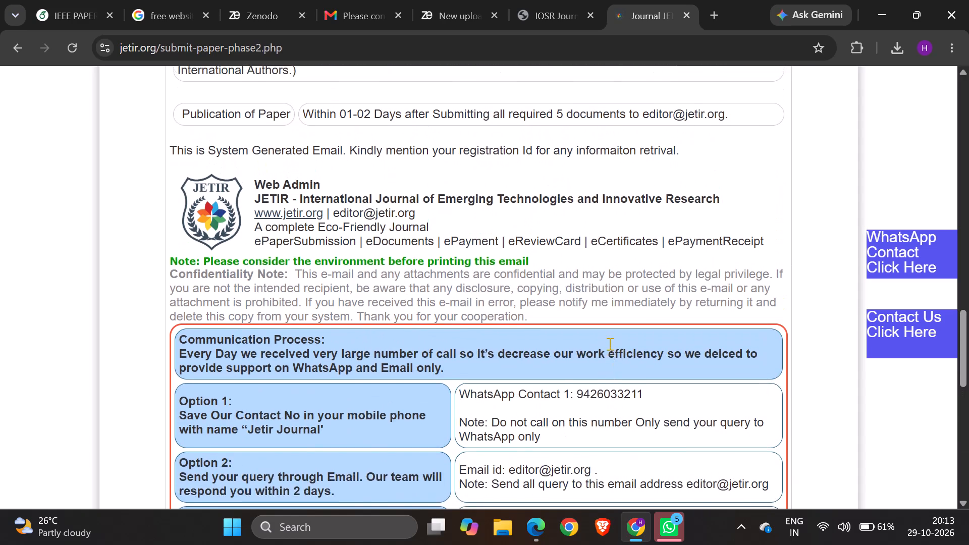
{"action": "scroll", "coordinate": [609, 344], "scroll_direction": "down", "scroll_amount": 2}
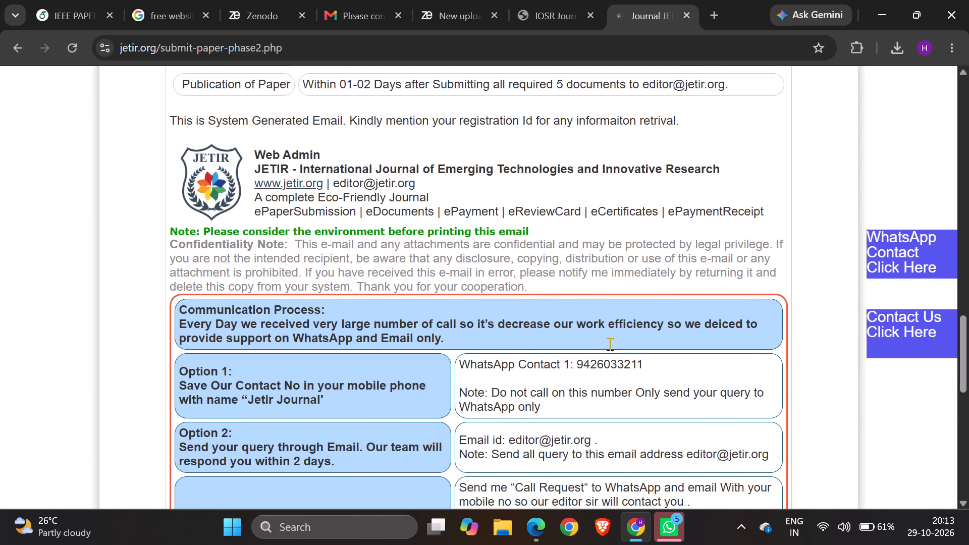
{"action": "scroll", "coordinate": [609, 344], "scroll_direction": "down", "scroll_amount": 3}
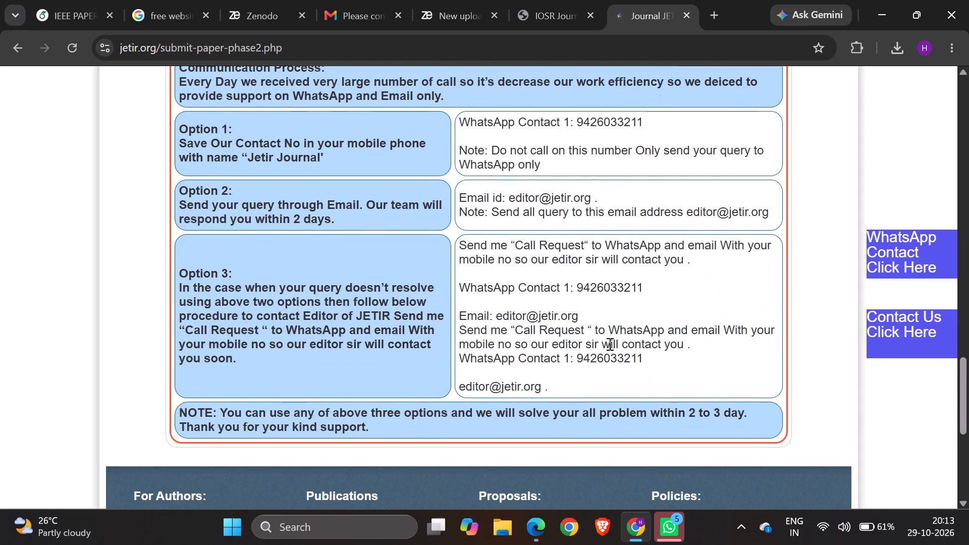
{"action": "scroll", "coordinate": [411, 207], "scroll_direction": "down", "scroll_amount": 1}
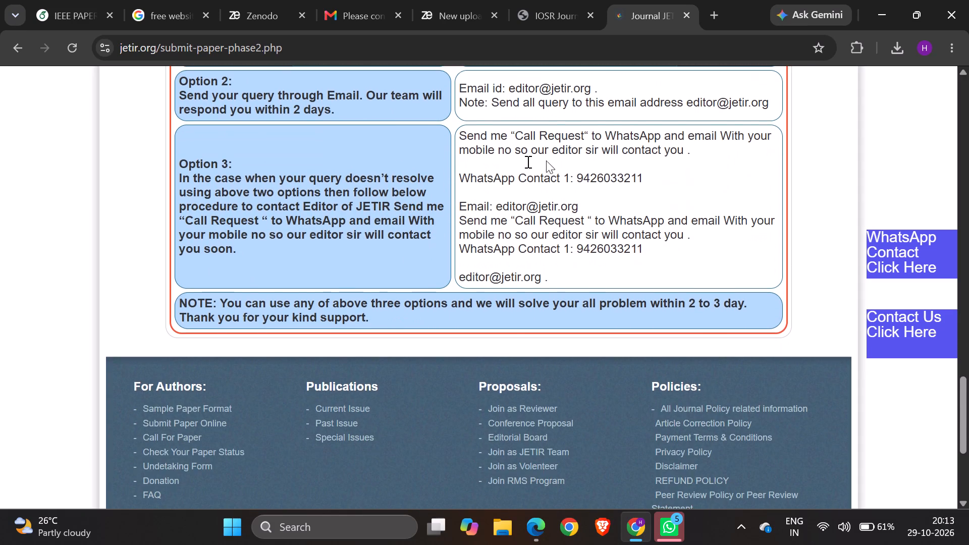
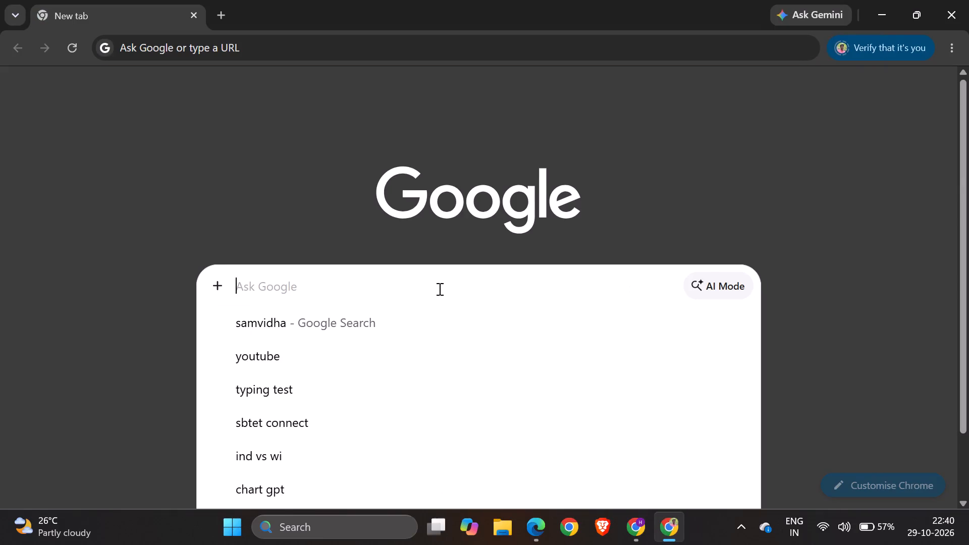
Start entering a Google search query beginning with "G" in the new tab.
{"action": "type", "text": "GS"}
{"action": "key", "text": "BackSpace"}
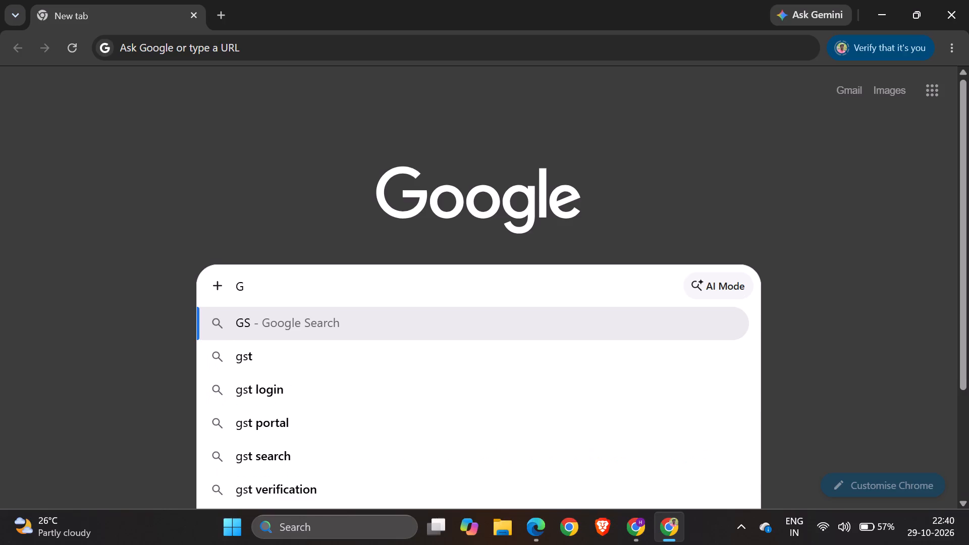
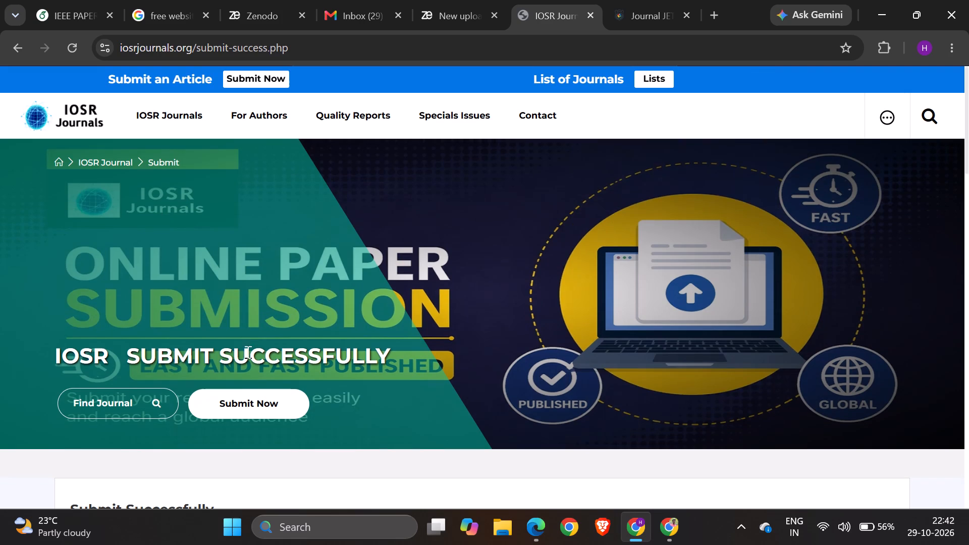
Open the IOSR online submission page, followed by its List of Journals page.
{"action": "left_click", "coordinate": [244, 406]}
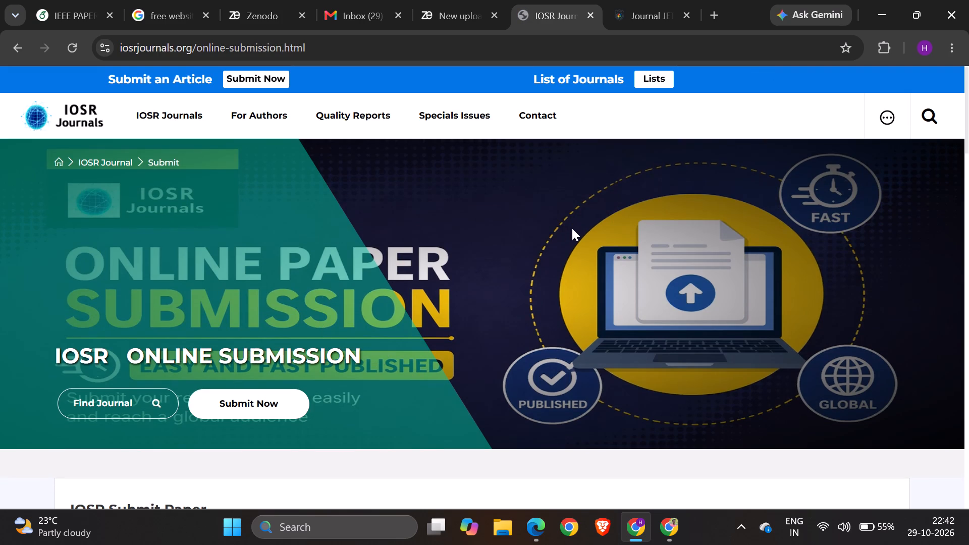
{"action": "left_click", "coordinate": [664, 74]}
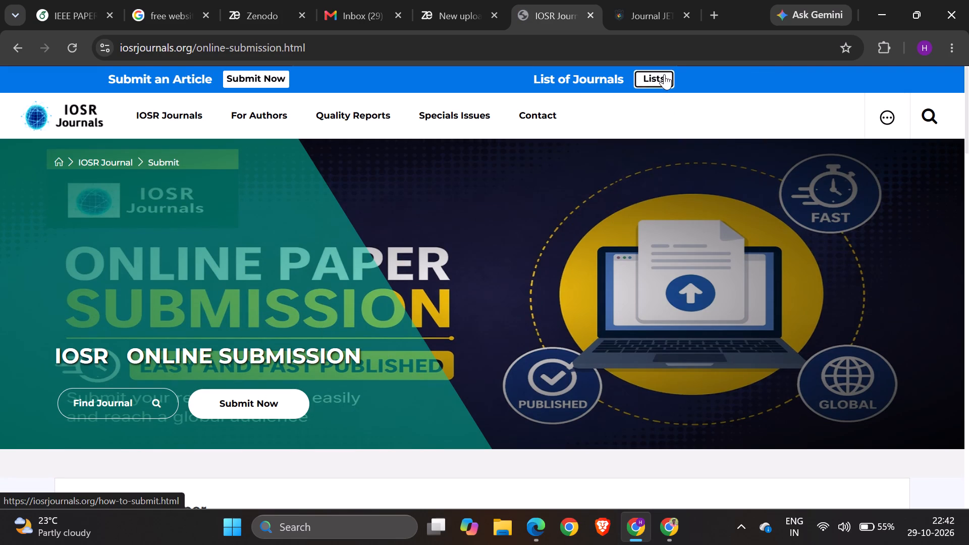
{"action": "left_click", "coordinate": [664, 74]}
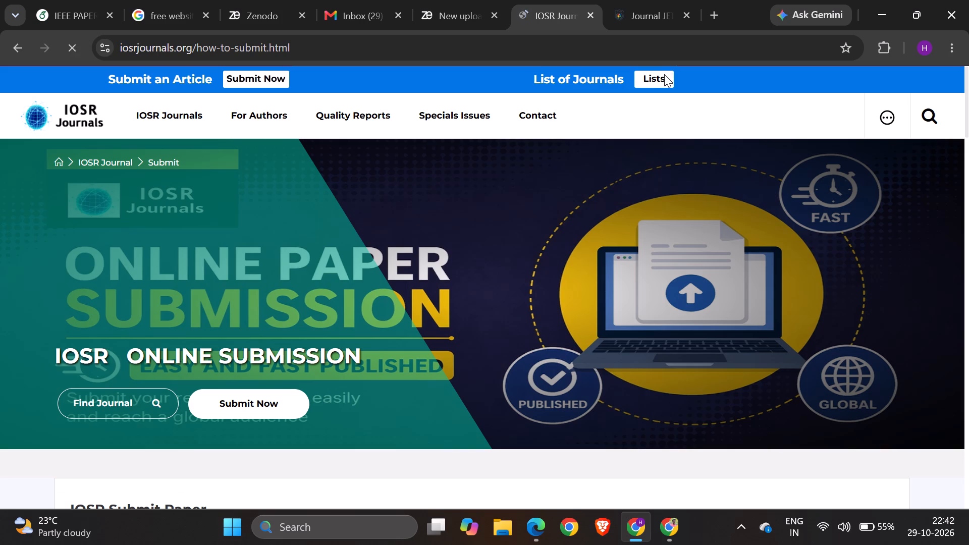
Review the JETIR paper submission acknowledgement, including the submission details, document requirements and paper tracking links.
{"action": "left_click", "coordinate": [637, 11]}
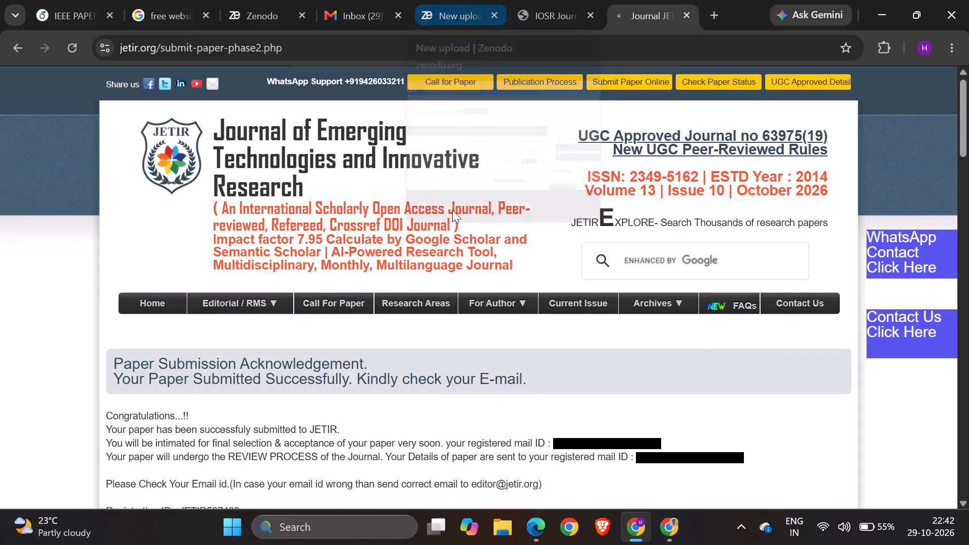
{"action": "scroll", "coordinate": [419, 296], "scroll_direction": "down", "scroll_amount": 3}
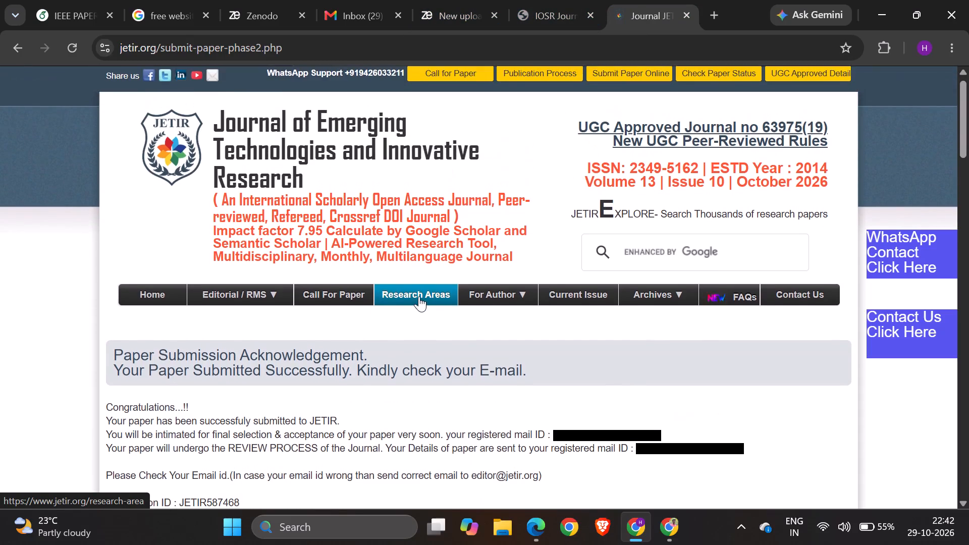
{"action": "scroll", "coordinate": [419, 296], "scroll_direction": "down", "scroll_amount": 4}
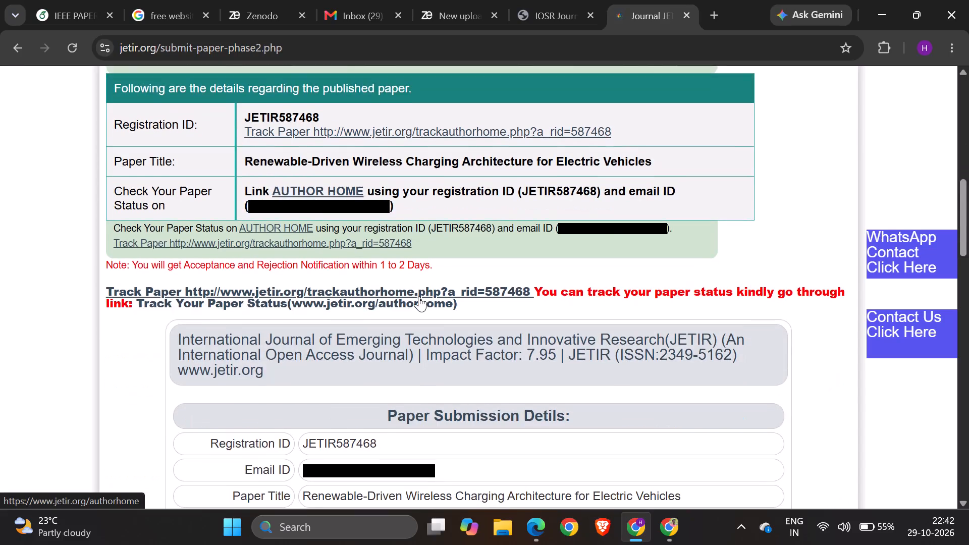
{"action": "scroll", "coordinate": [419, 296], "scroll_direction": "down", "scroll_amount": 3}
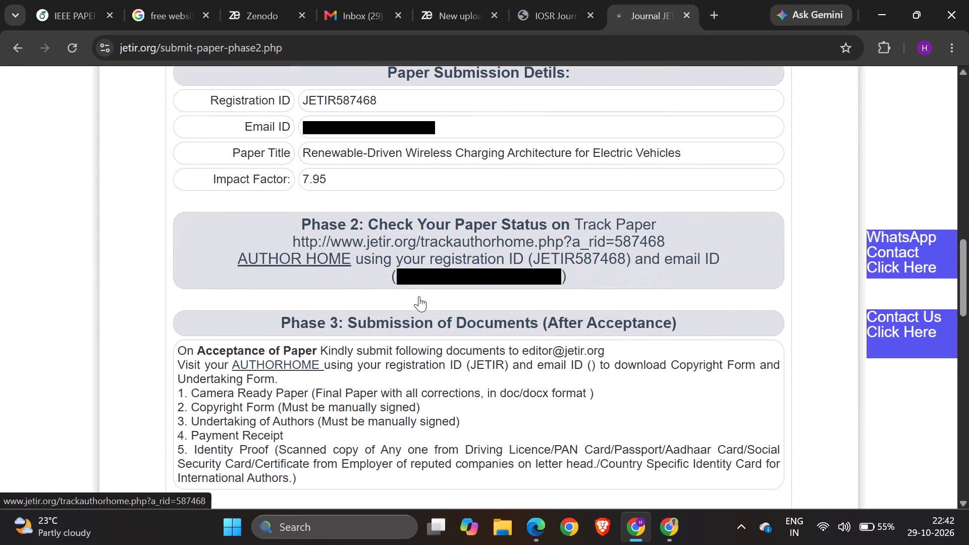
{"action": "scroll", "coordinate": [419, 296], "scroll_direction": "down", "scroll_amount": 5}
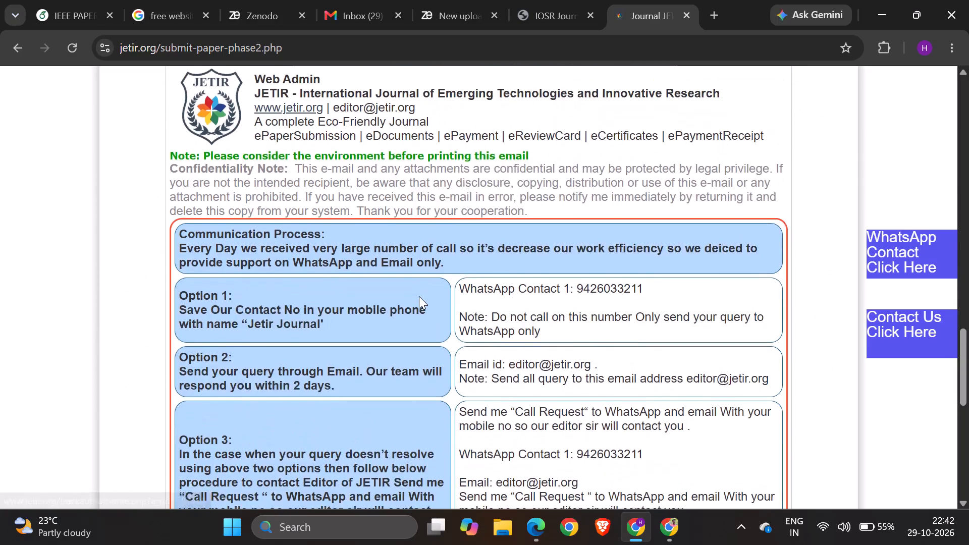
{"action": "scroll", "coordinate": [419, 296], "scroll_direction": "up", "scroll_amount": 6}
{"action": "scroll", "coordinate": [419, 296], "scroll_direction": "down", "scroll_amount": 1}
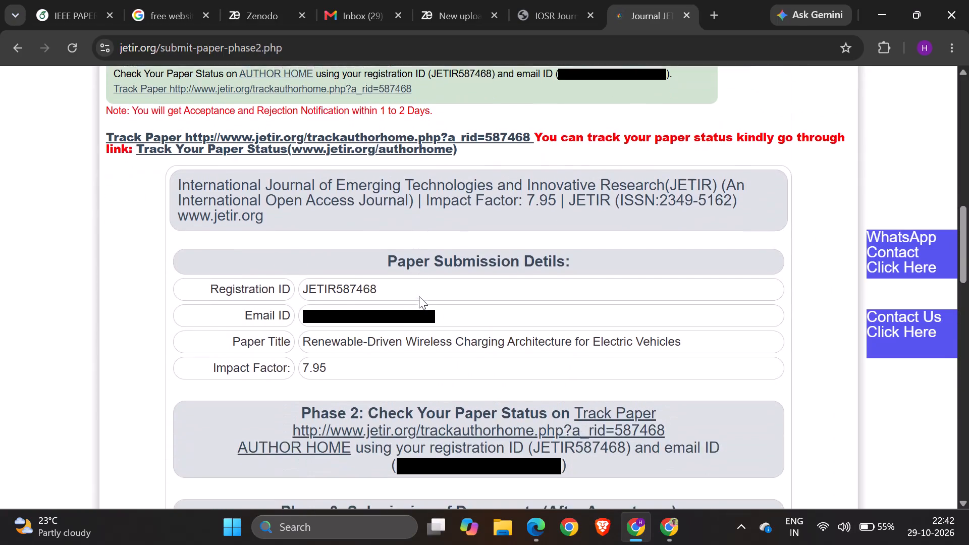
{"action": "scroll", "coordinate": [419, 296], "scroll_direction": "down", "scroll_amount": 1}
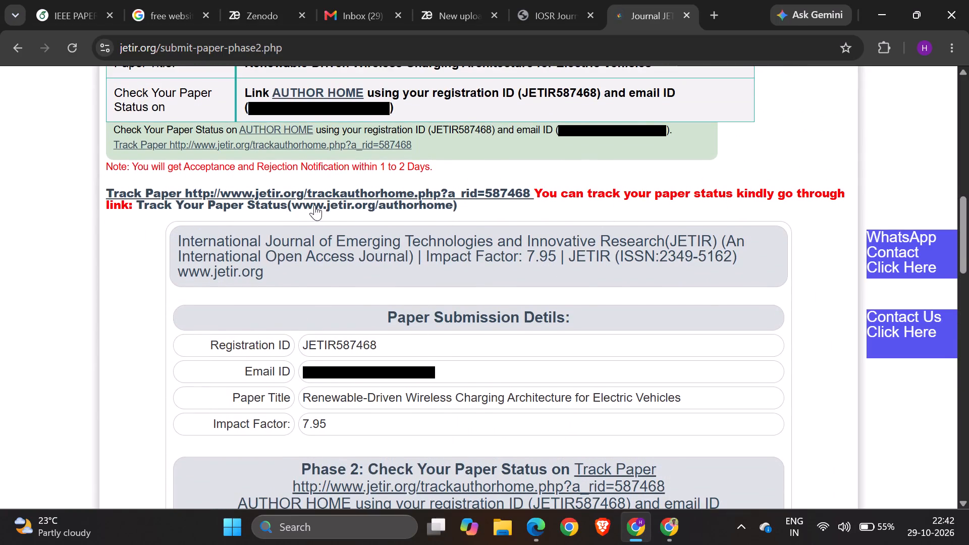
Open JETIR's paper status check without login and activate its Registration ID field for entry.
{"action": "left_click", "coordinate": [334, 206]}
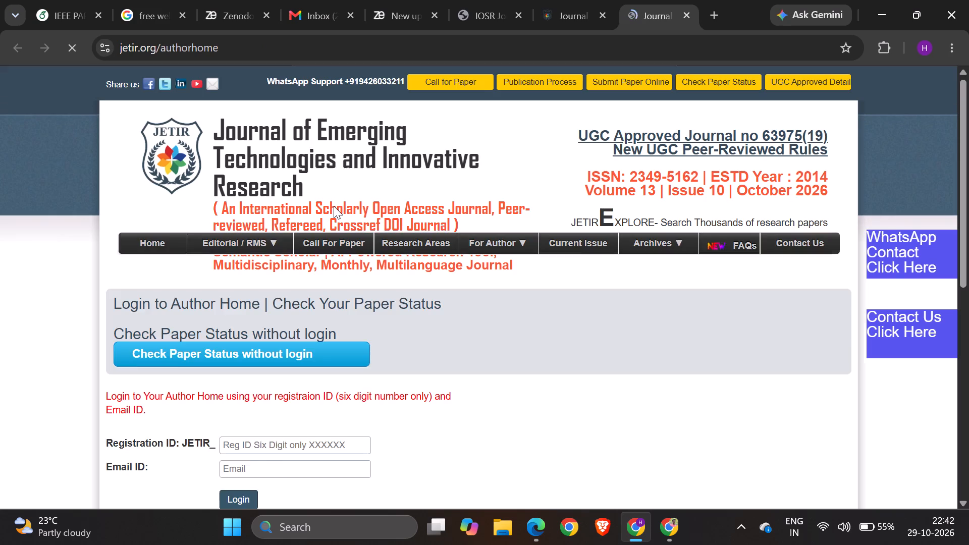
{"action": "scroll", "coordinate": [334, 206], "scroll_direction": "down", "scroll_amount": 1}
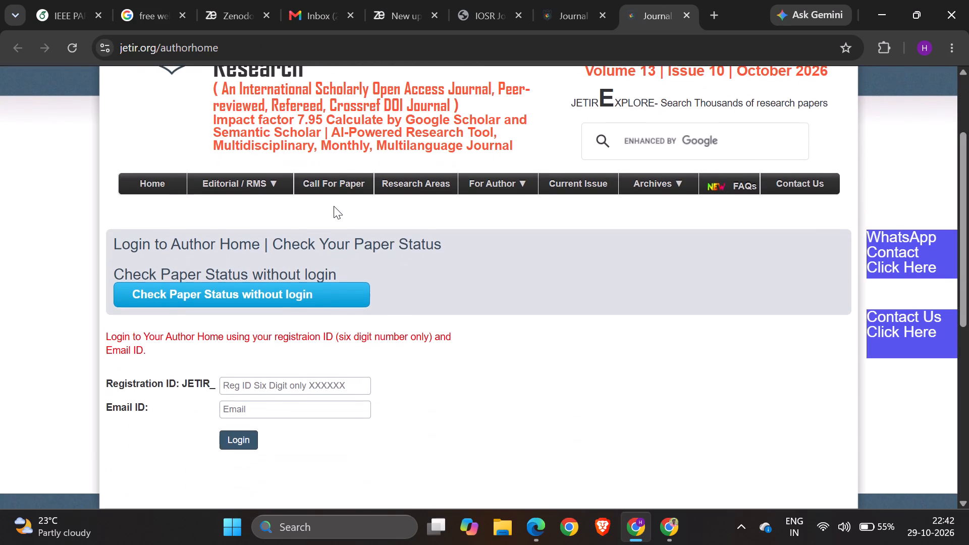
{"action": "left_click", "coordinate": [292, 299]}
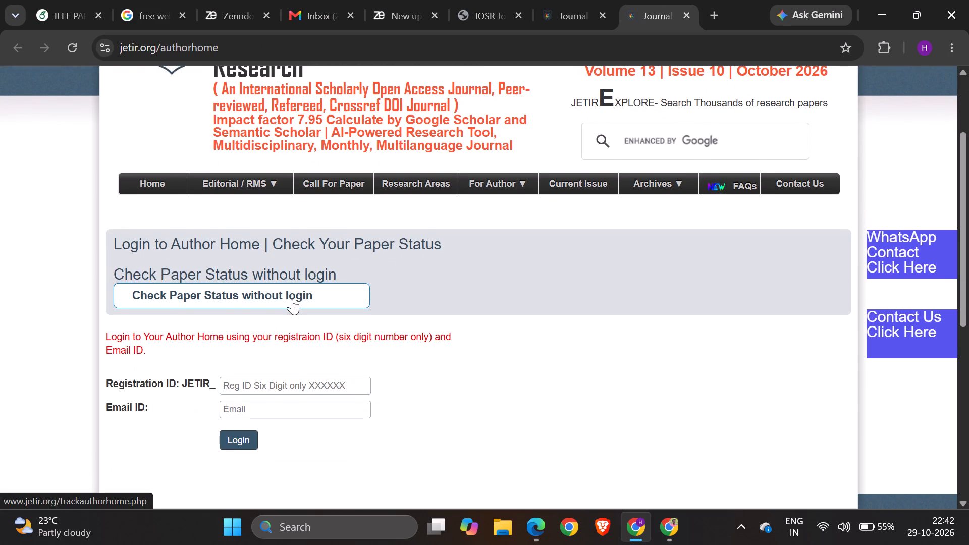
{"action": "scroll", "coordinate": [378, 307], "scroll_direction": "down", "scroll_amount": 1}
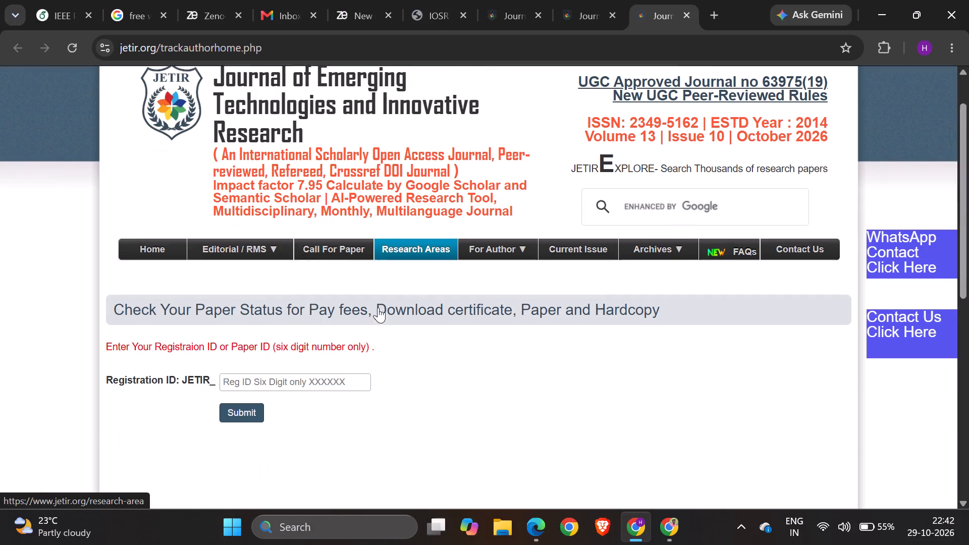
{"action": "scroll", "coordinate": [378, 307], "scroll_direction": "down", "scroll_amount": 1}
{"action": "left_click", "coordinate": [298, 322]}
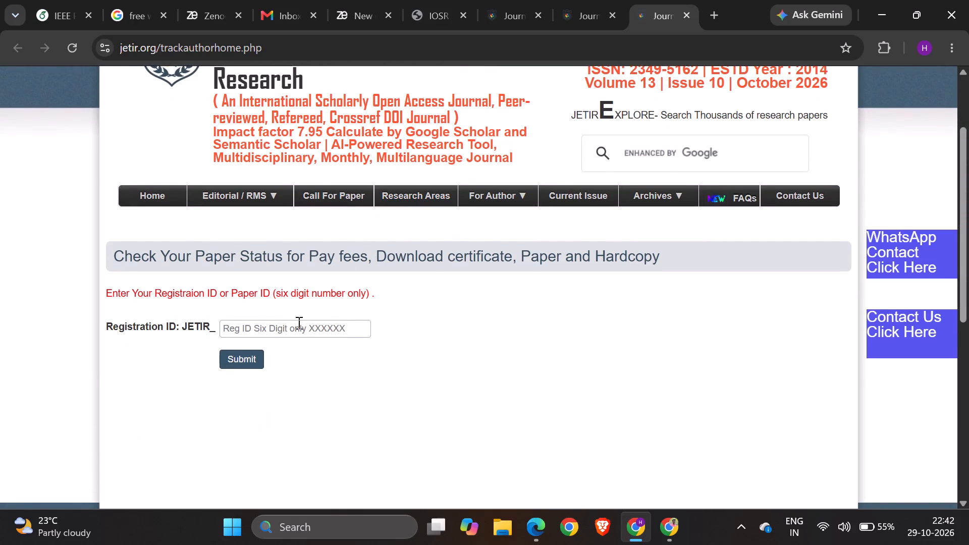
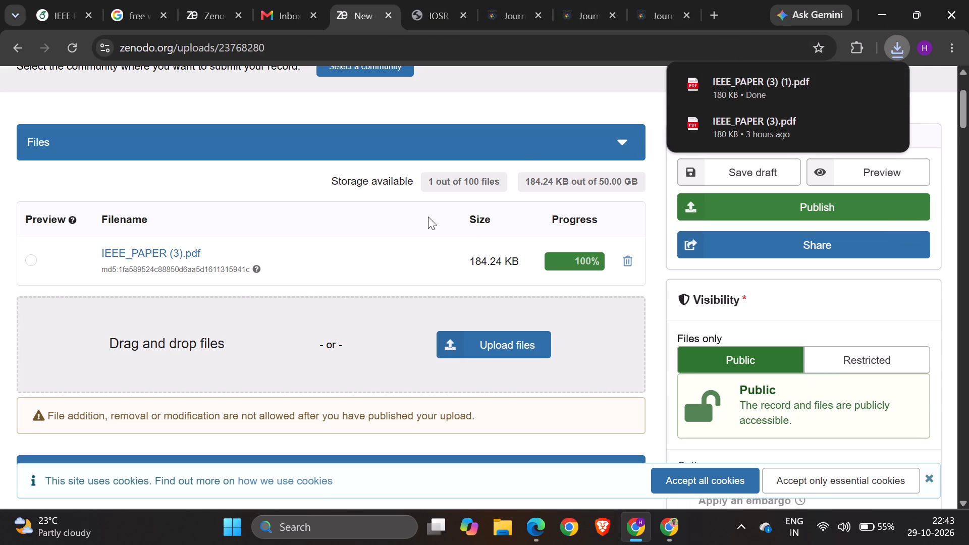
Review the Zenodo upload draft, from its attached file to the title, date and author fields.
{"action": "scroll", "coordinate": [447, 200], "scroll_direction": "up", "scroll_amount": 3}
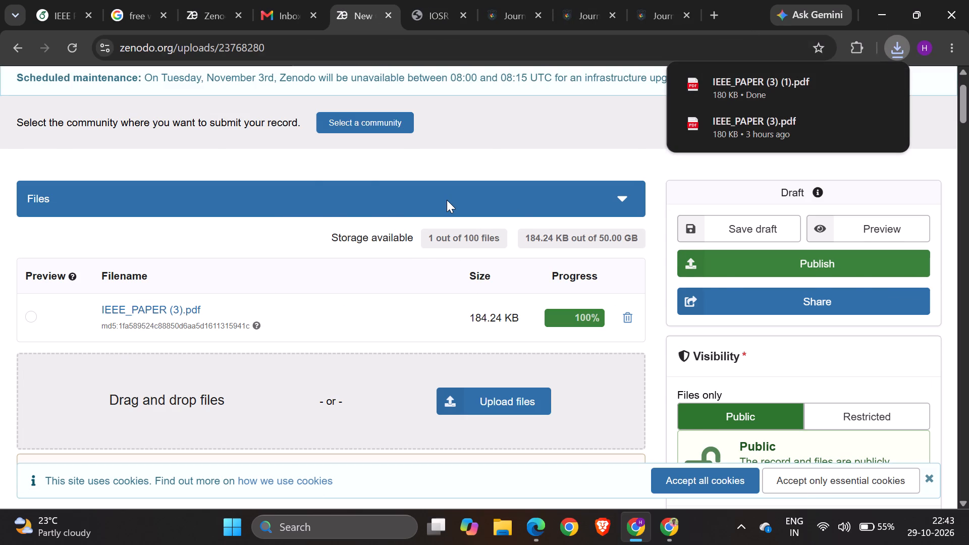
{"action": "scroll", "coordinate": [300, 293], "scroll_direction": "down", "scroll_amount": 5}
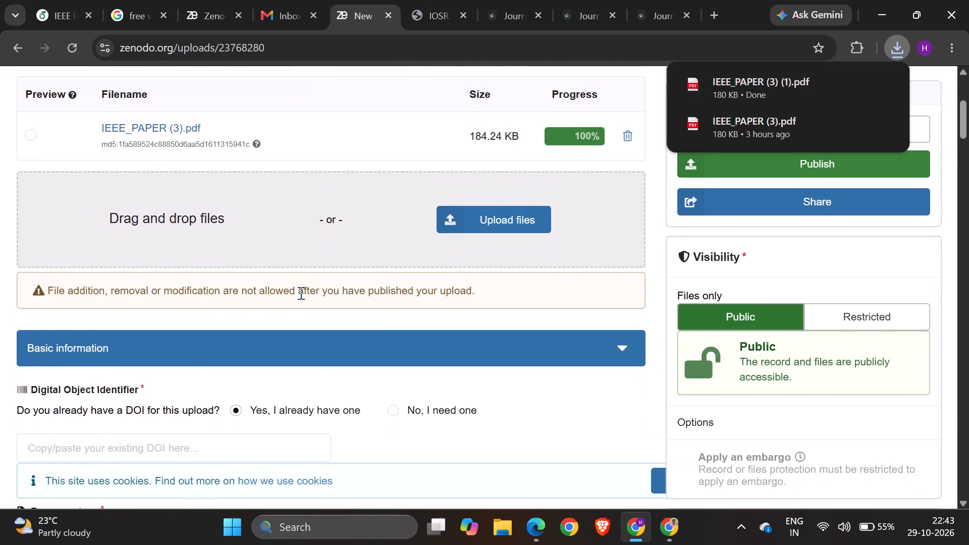
{"action": "scroll", "coordinate": [300, 293], "scroll_direction": "up", "scroll_amount": 1}
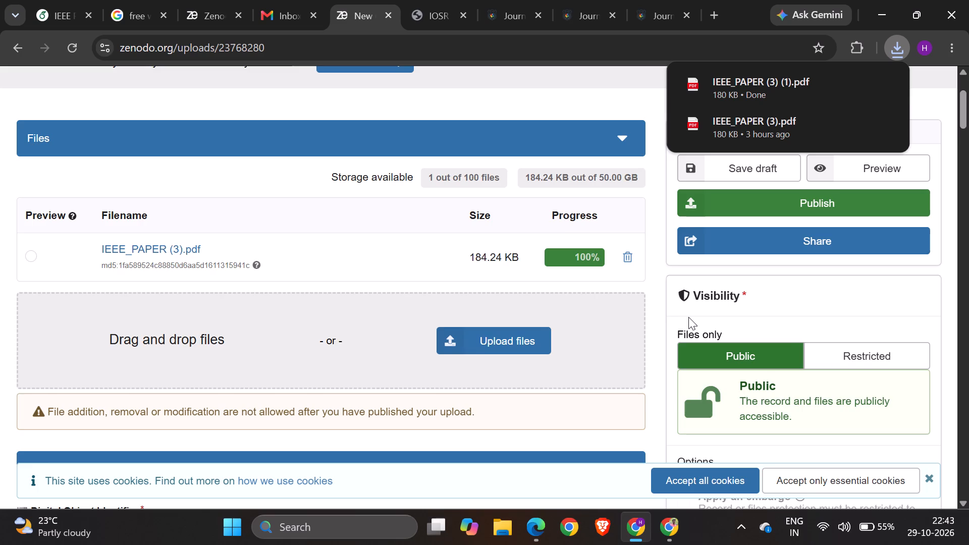
{"action": "scroll", "coordinate": [688, 317], "scroll_direction": "down", "scroll_amount": 4}
{"action": "scroll", "coordinate": [360, 308], "scroll_direction": "down", "scroll_amount": 4}
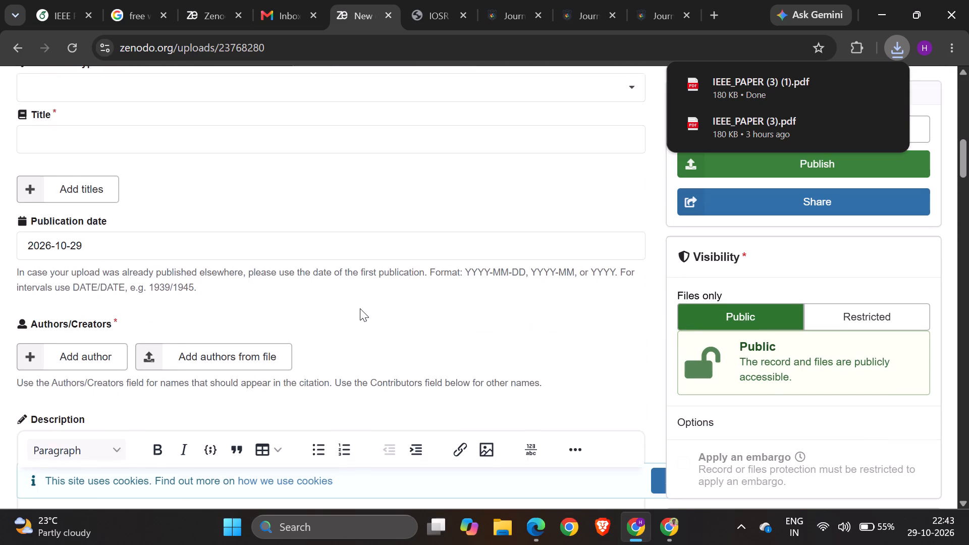
{"action": "scroll", "coordinate": [360, 308], "scroll_direction": "up", "scroll_amount": 8}
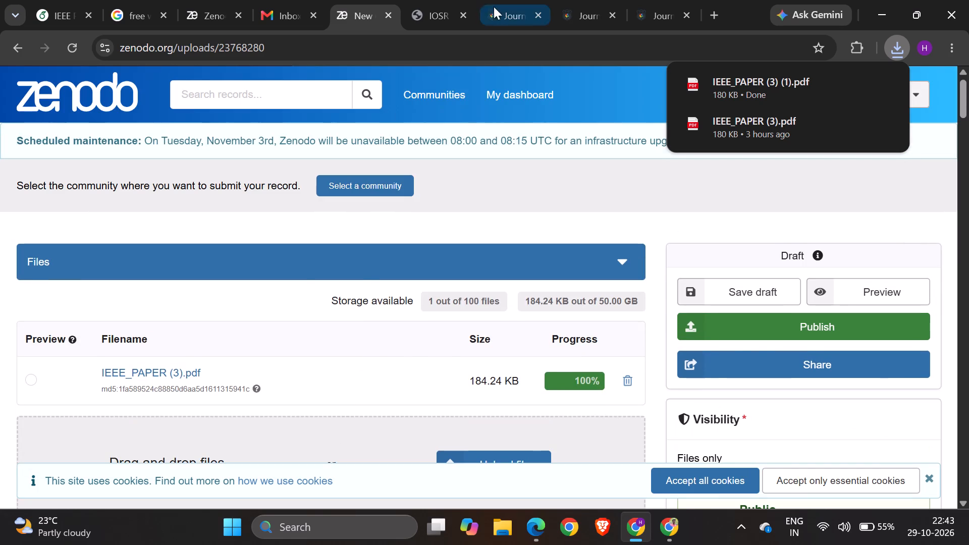
On the IOSR Journals site, open the Review Process page and examine its introduction and journal list.
{"action": "left_click", "coordinate": [433, 9]}
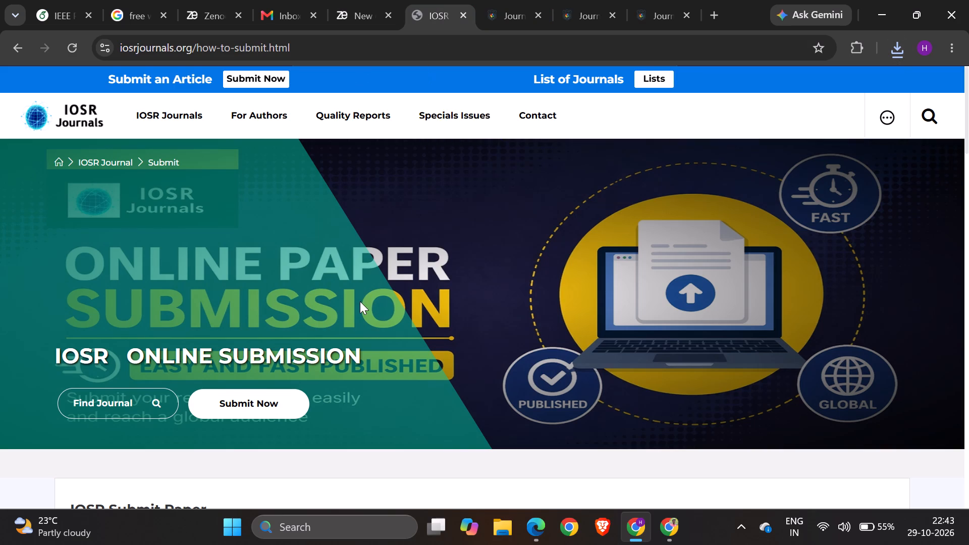
{"action": "scroll", "coordinate": [360, 301], "scroll_direction": "right", "scroll_amount": 1}
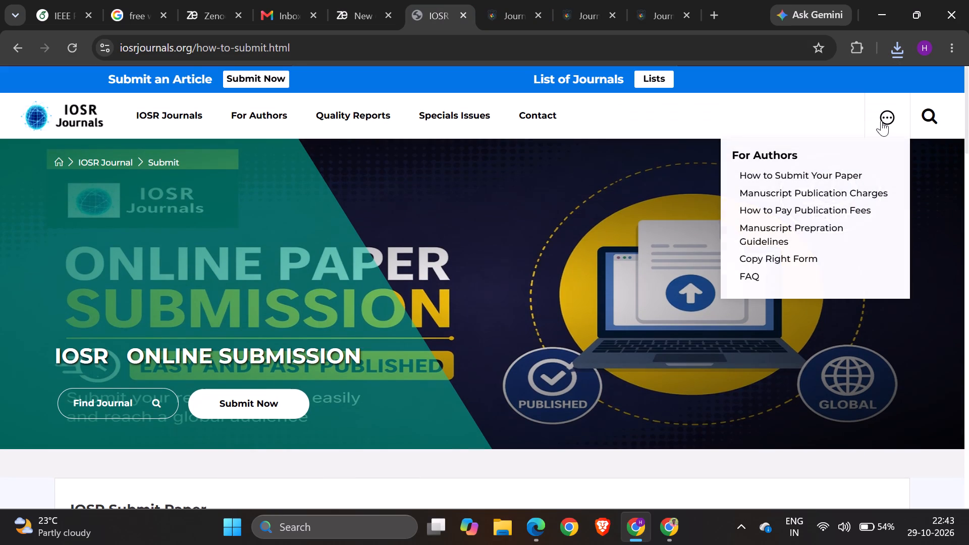
{"action": "left_click", "coordinate": [881, 121]}
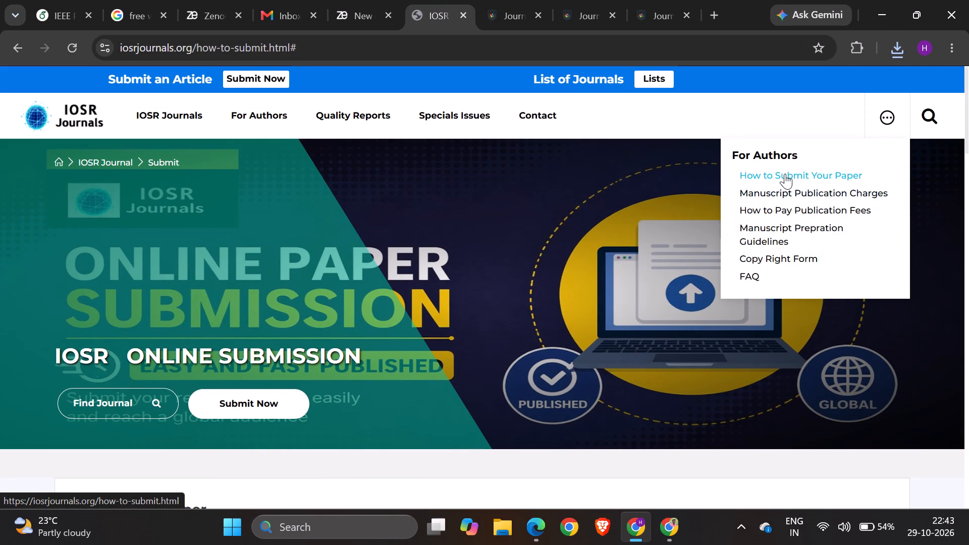
{"action": "left_click", "coordinate": [923, 121]}
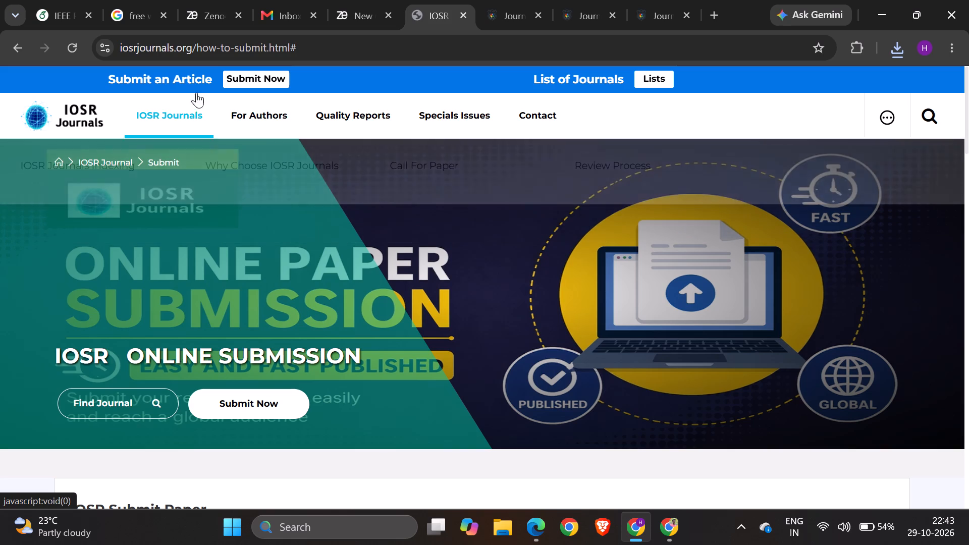
{"action": "left_click", "coordinate": [169, 114]}
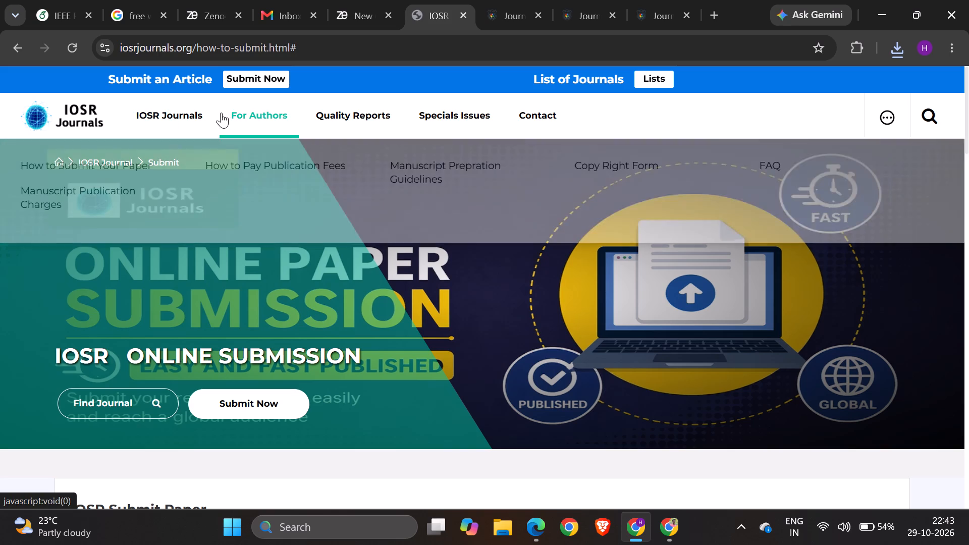
{"action": "left_click", "coordinate": [182, 115]}
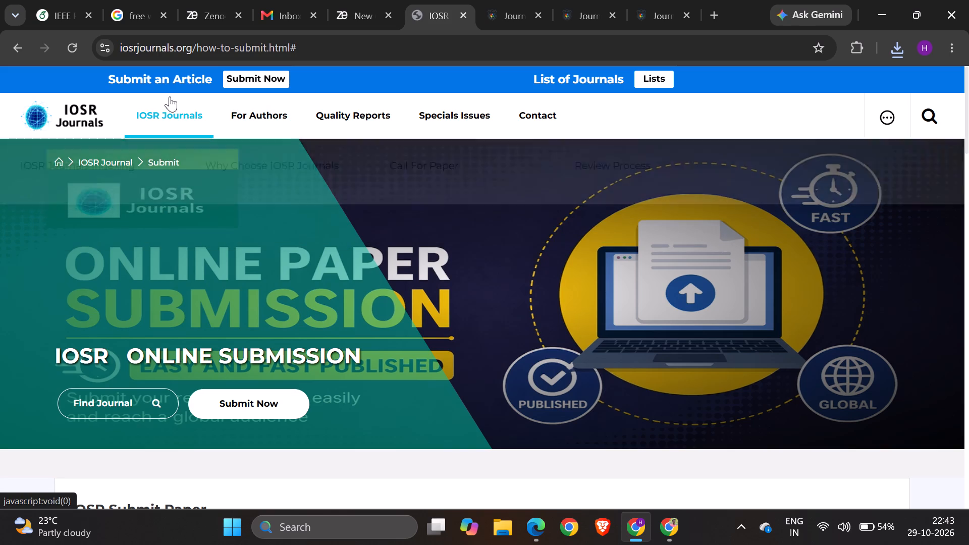
{"action": "key", "text": "Down"}
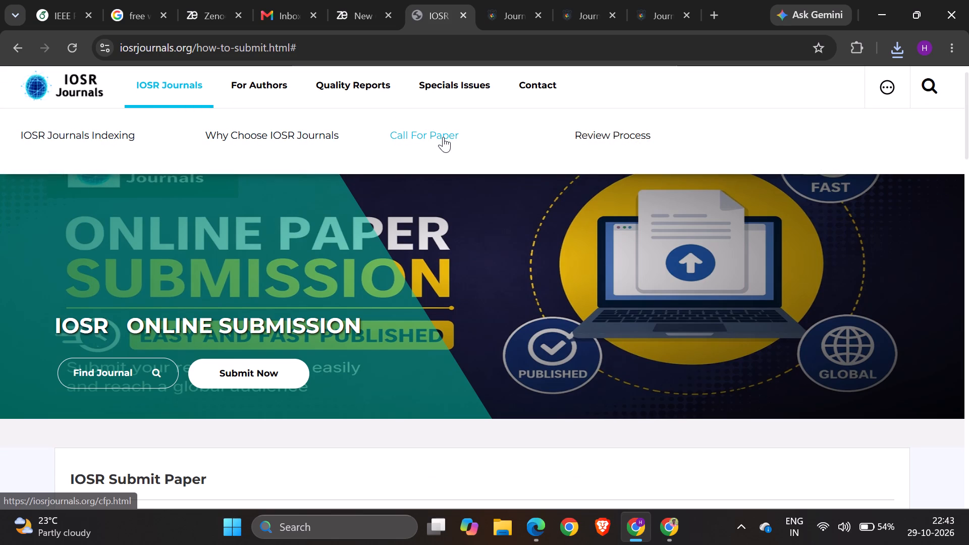
{"action": "left_click", "coordinate": [617, 132]}
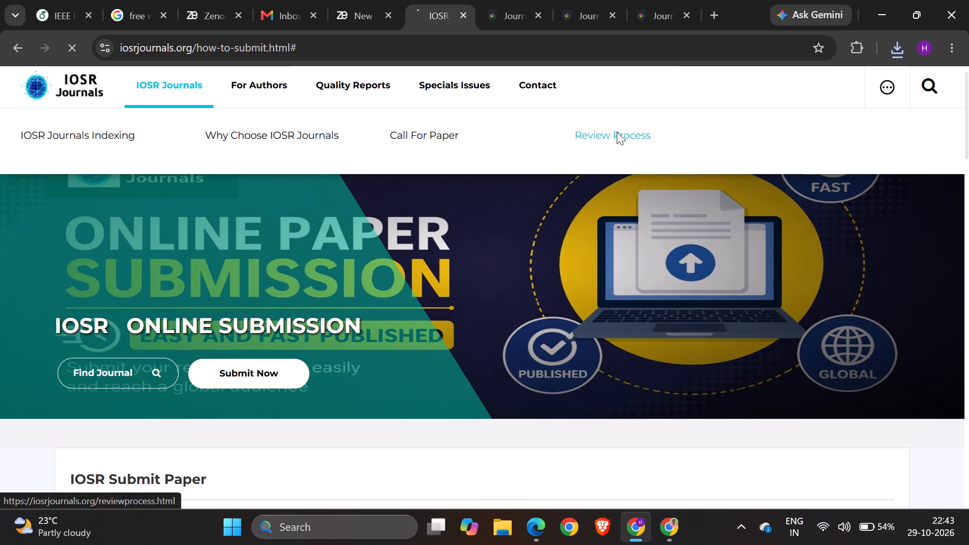
{"action": "scroll", "coordinate": [315, 274], "scroll_direction": "down", "scroll_amount": 4}
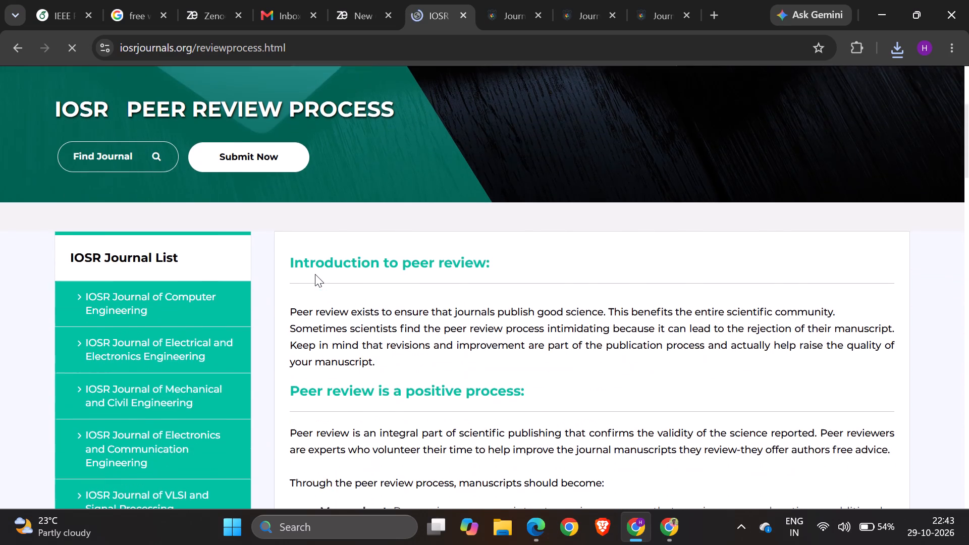
{"action": "scroll", "coordinate": [315, 274], "scroll_direction": "down", "scroll_amount": 2}
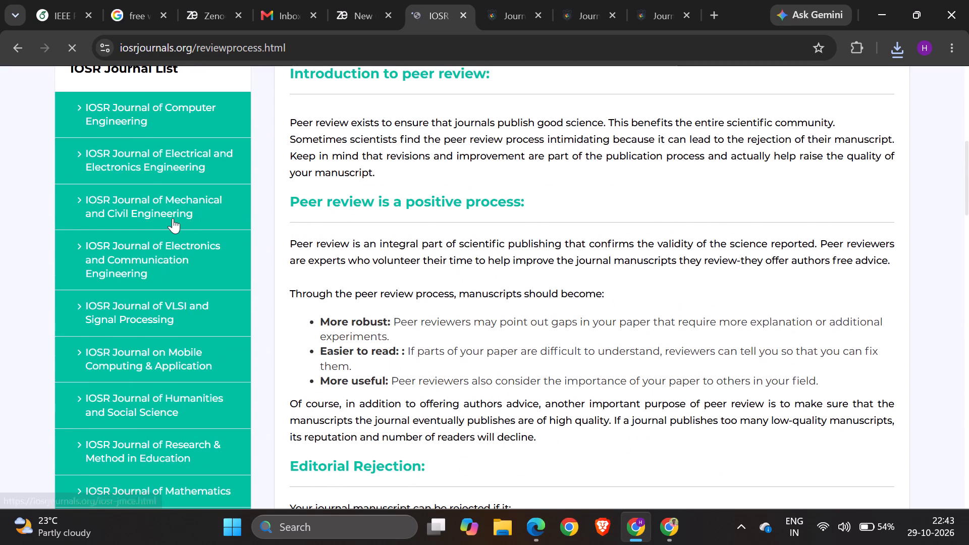
Open the IOSR Journal of Electrical and Electronics Engineering page and examine its journal details, submission options and indexing information.
{"action": "left_click", "coordinate": [163, 160]}
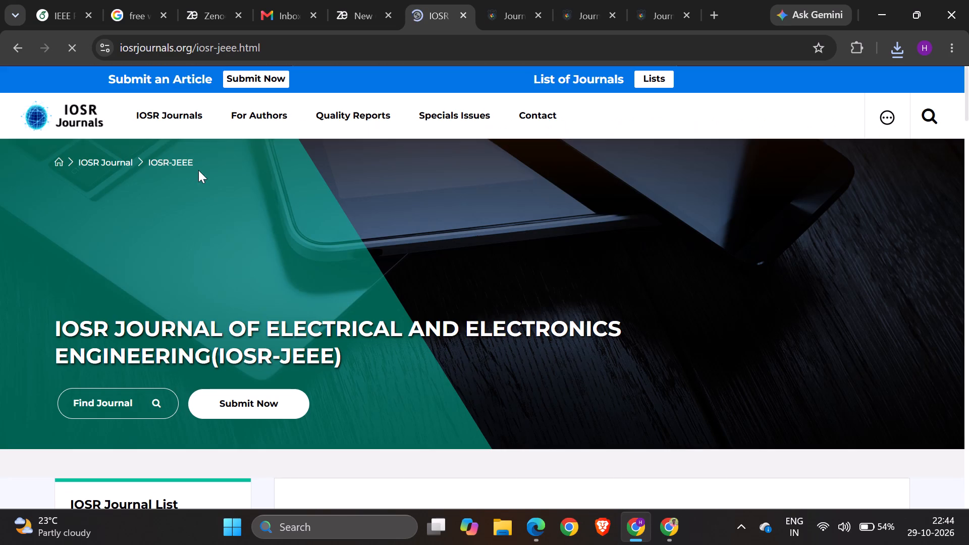
{"action": "scroll", "coordinate": [377, 271], "scroll_direction": "down", "scroll_amount": 5}
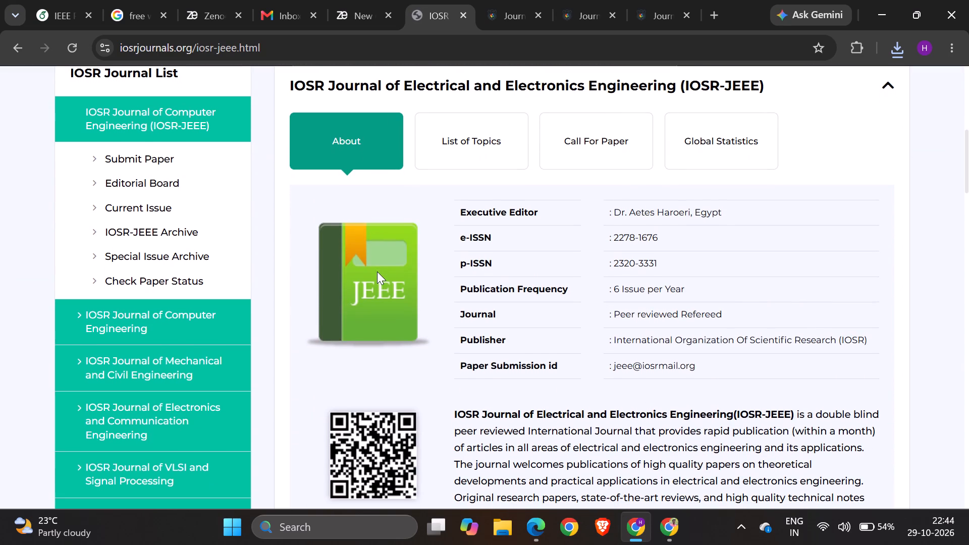
{"action": "scroll", "coordinate": [377, 271], "scroll_direction": "down", "scroll_amount": 2}
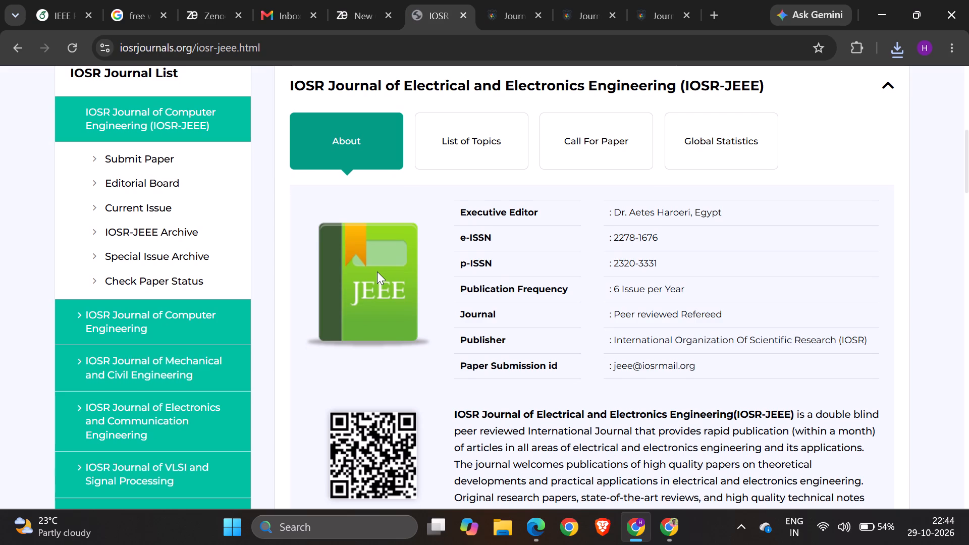
{"action": "scroll", "coordinate": [377, 271], "scroll_direction": "down", "scroll_amount": 2}
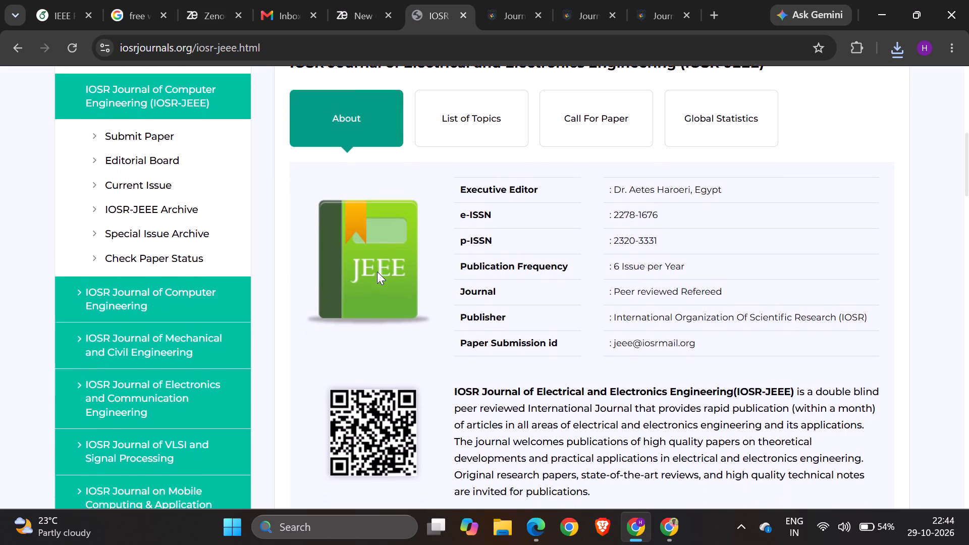
{"action": "scroll", "coordinate": [377, 271], "scroll_direction": "down", "scroll_amount": 1}
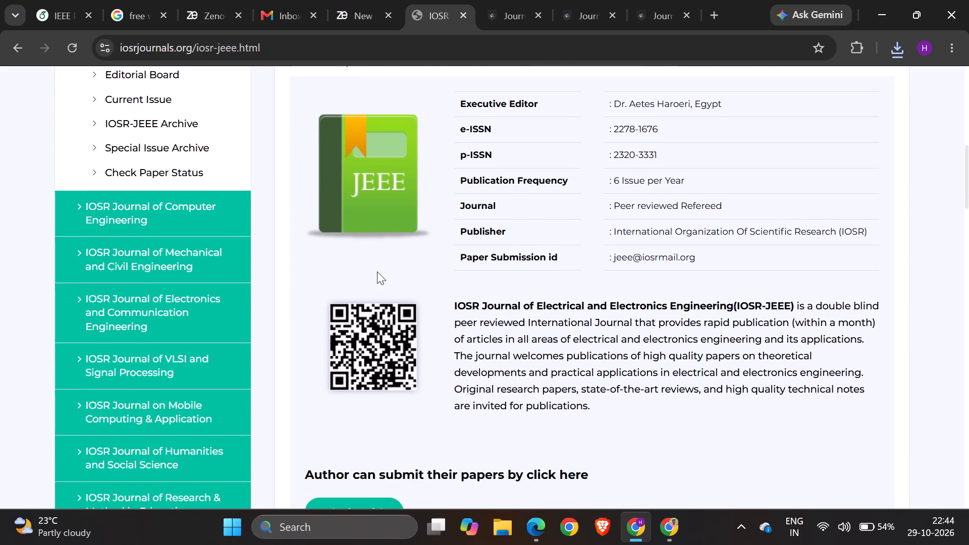
{"action": "scroll", "coordinate": [377, 271], "scroll_direction": "down", "scroll_amount": 3}
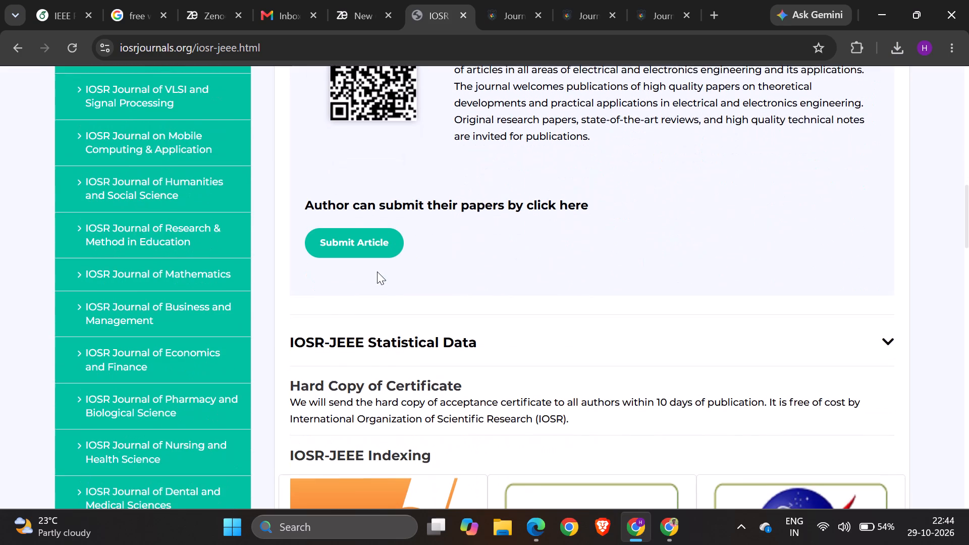
{"action": "scroll", "coordinate": [377, 271], "scroll_direction": "up", "scroll_amount": 1}
{"action": "scroll", "coordinate": [377, 271], "scroll_direction": "down", "scroll_amount": 1}
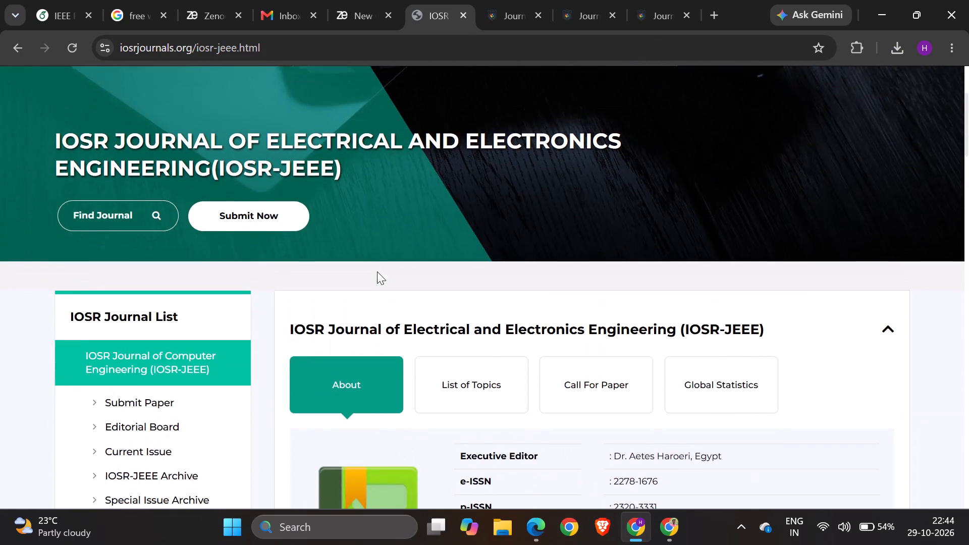
{"action": "scroll", "coordinate": [377, 271], "scroll_direction": "down", "scroll_amount": 1}
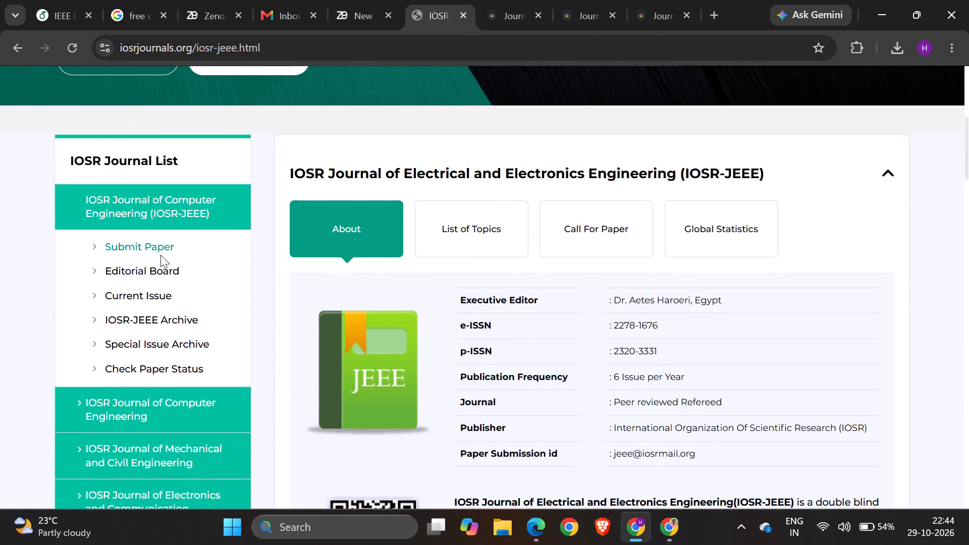
{"action": "scroll", "coordinate": [160, 255], "scroll_direction": "down", "scroll_amount": 10}
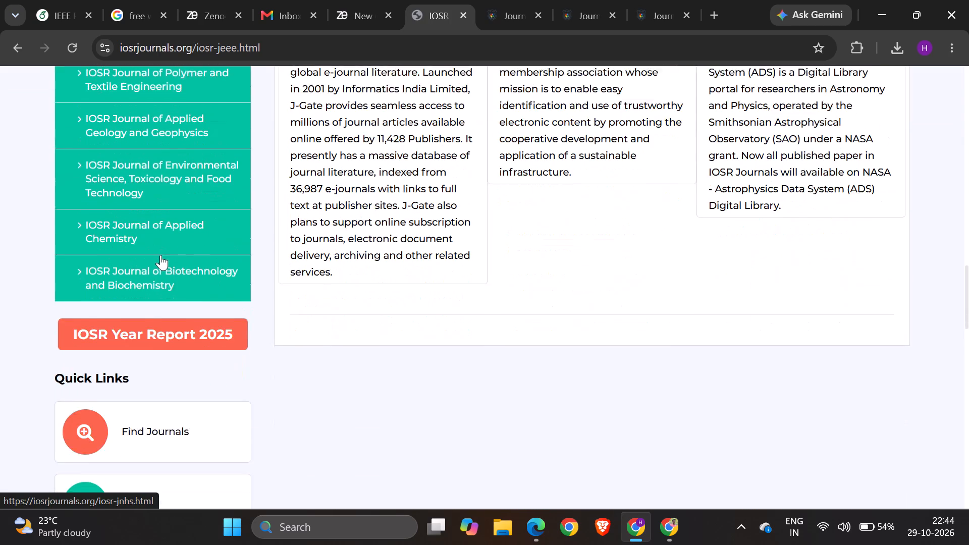
{"action": "scroll", "coordinate": [160, 255], "scroll_direction": "up", "scroll_amount": 6}
{"action": "scroll", "coordinate": [160, 255], "scroll_direction": "down", "scroll_amount": 1}
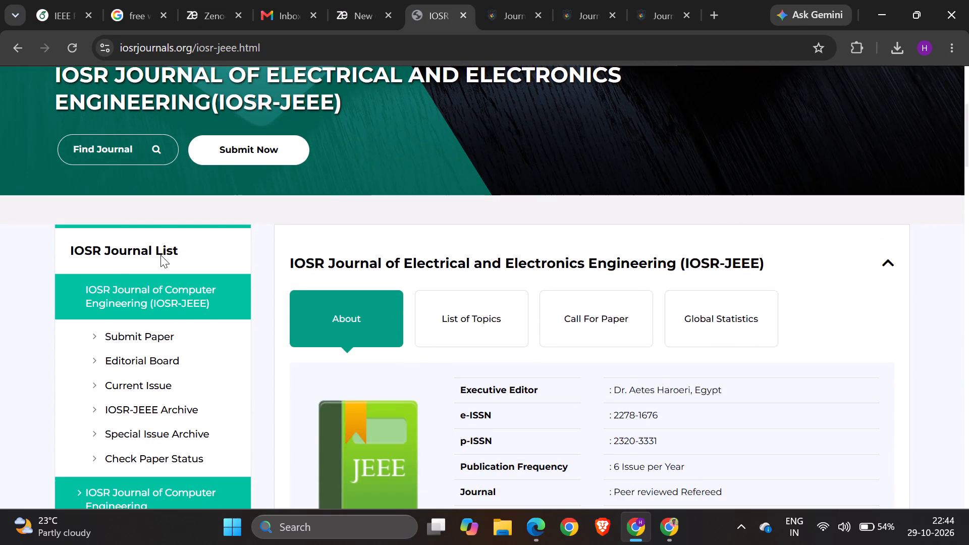
{"action": "scroll", "coordinate": [160, 255], "scroll_direction": "down", "scroll_amount": 1}
{"action": "scroll", "coordinate": [160, 255], "scroll_direction": "up", "scroll_amount": 4}
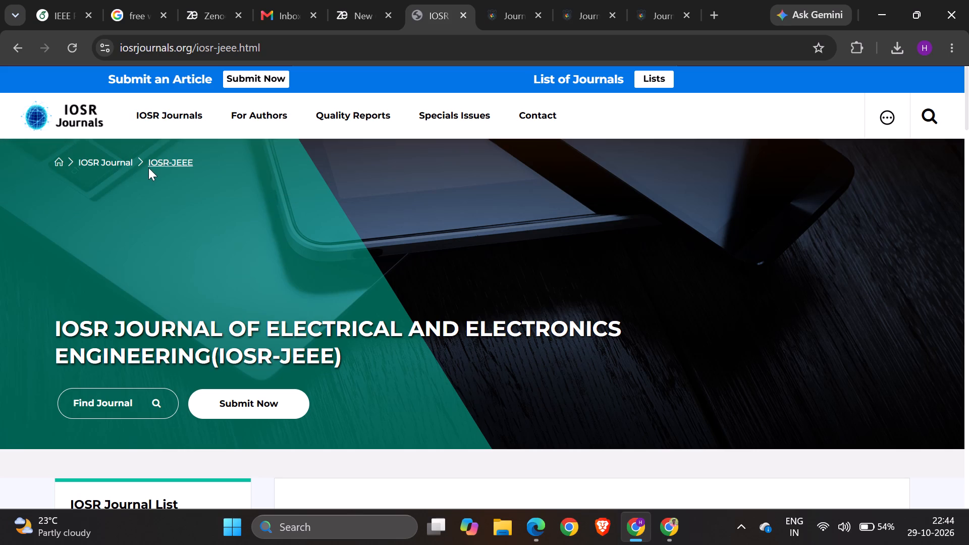
{"action": "left_click", "coordinate": [161, 165]}
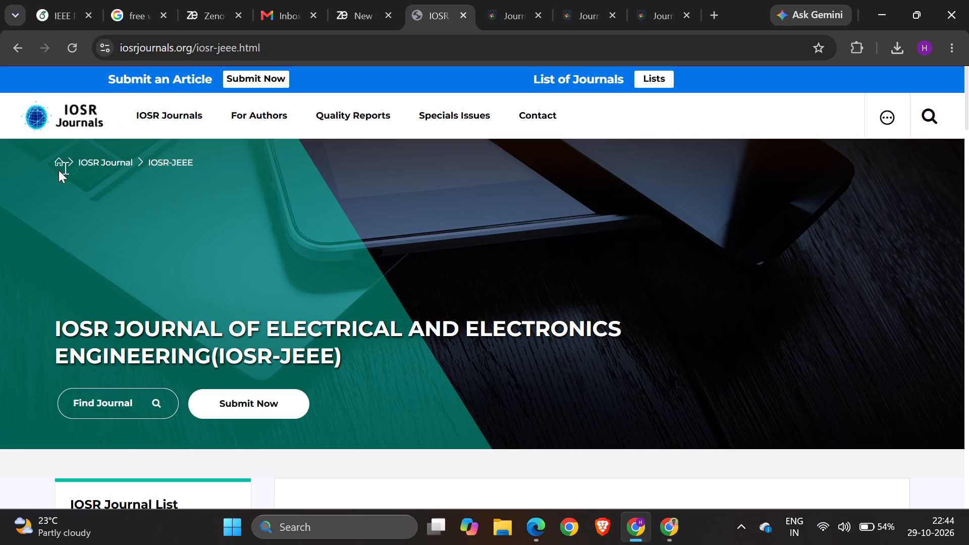
From the IOSR Journals home page, reopen the Review Process page and read the peer review and editorial rejection sections.
{"action": "left_click", "coordinate": [59, 161]}
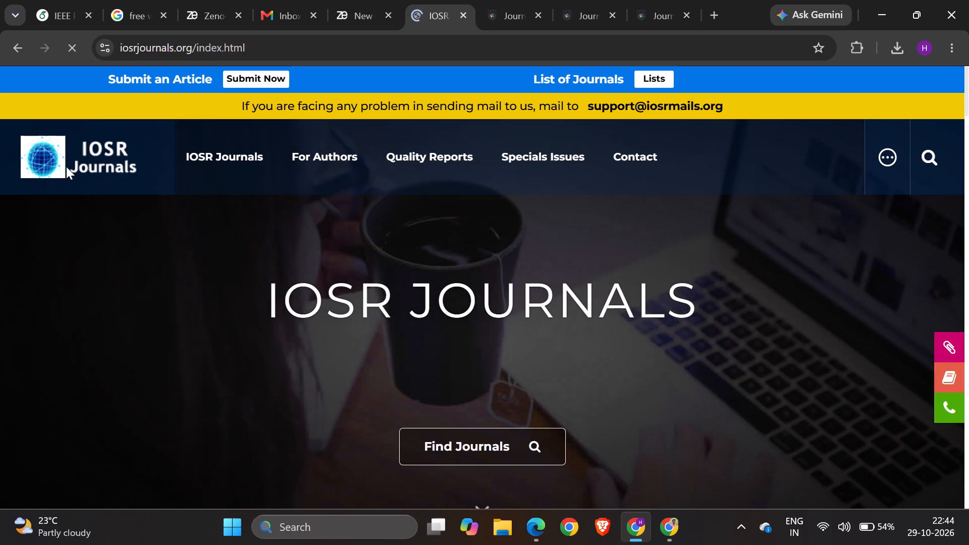
{"action": "scroll", "coordinate": [294, 307], "scroll_direction": "down", "scroll_amount": 3}
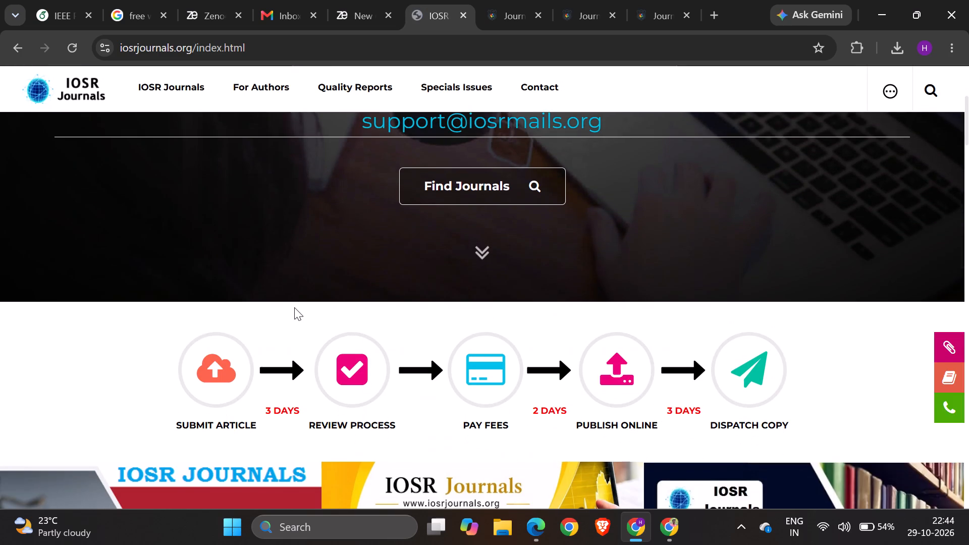
{"action": "scroll", "coordinate": [294, 307], "scroll_direction": "down", "scroll_amount": 1}
{"action": "left_click", "coordinate": [342, 314]}
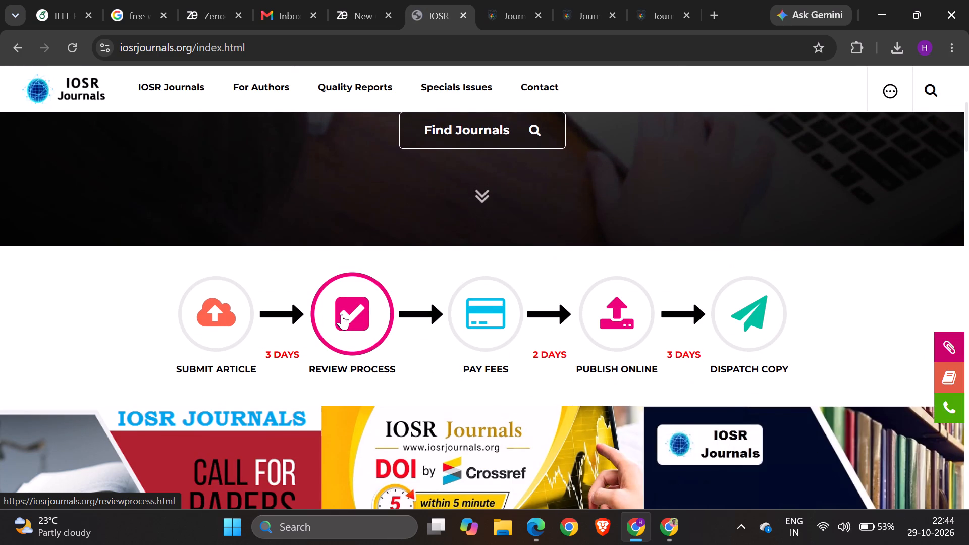
{"action": "scroll", "coordinate": [296, 312], "scroll_direction": "down", "scroll_amount": 4}
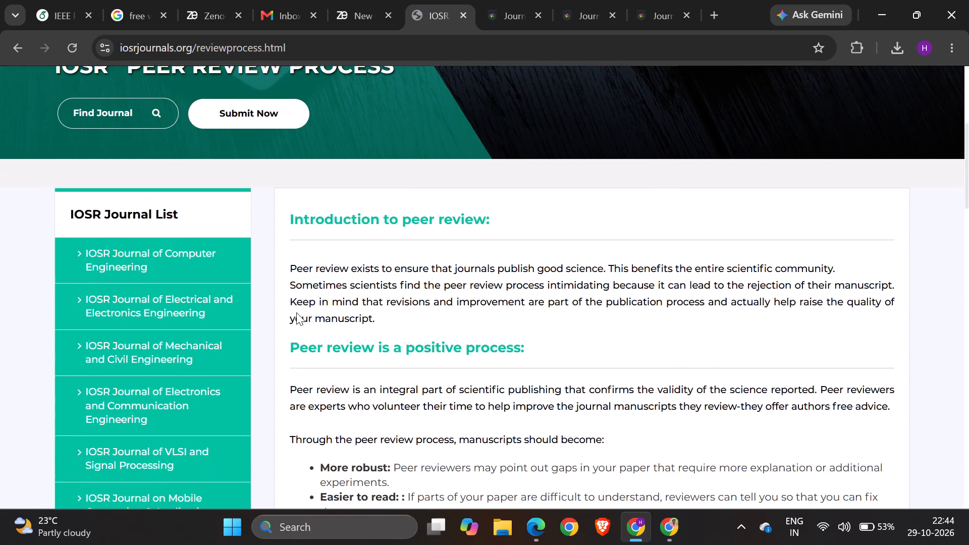
{"action": "scroll", "coordinate": [296, 312], "scroll_direction": "down", "scroll_amount": 3}
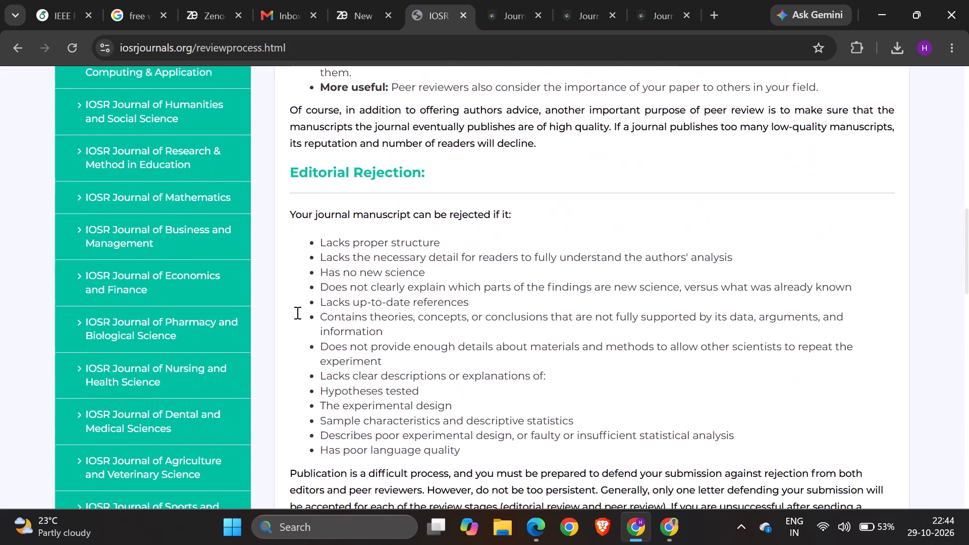
{"action": "scroll", "coordinate": [296, 312], "scroll_direction": "down", "scroll_amount": 1}
{"action": "scroll", "coordinate": [296, 312], "scroll_direction": "up", "scroll_amount": 6}
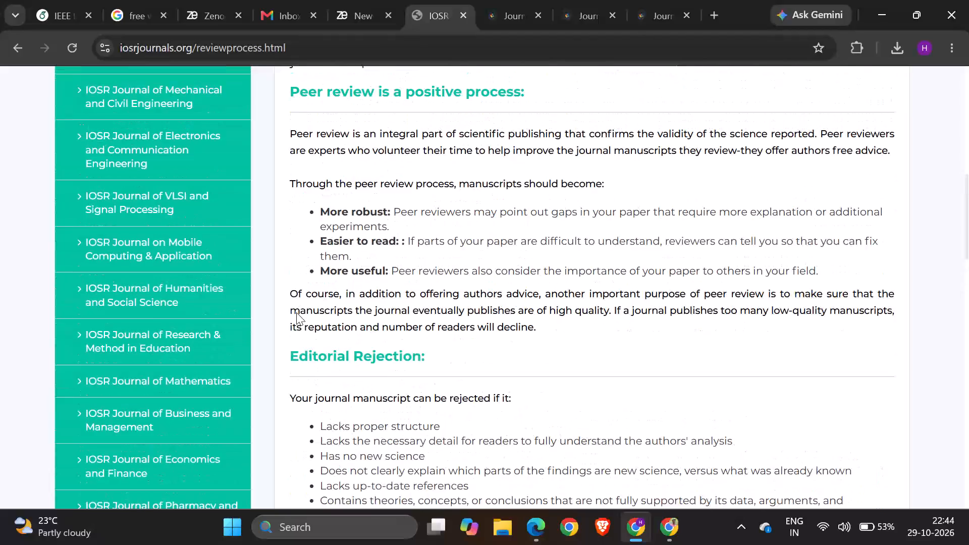
Open the IOSR Journal of Electrical and Electronics Engineering page and examine its About details, including ISSN numbers, publication frequency and publisher.
{"action": "scroll", "coordinate": [296, 312], "scroll_direction": "up", "scroll_amount": 3}
{"action": "scroll", "coordinate": [194, 299], "scroll_direction": "down", "scroll_amount": 1}
{"action": "left_click", "coordinate": [175, 249]}
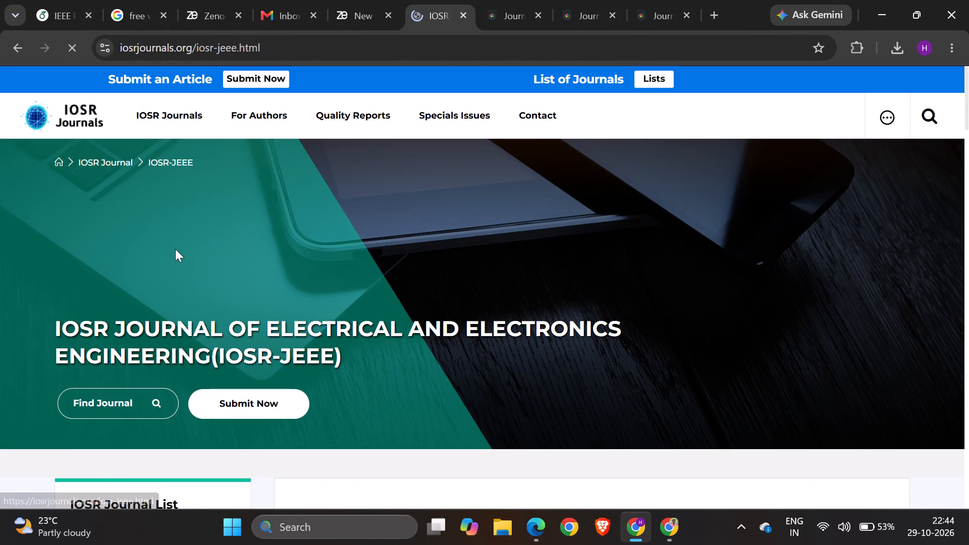
{"action": "scroll", "coordinate": [343, 334], "scroll_direction": "down", "scroll_amount": 8}
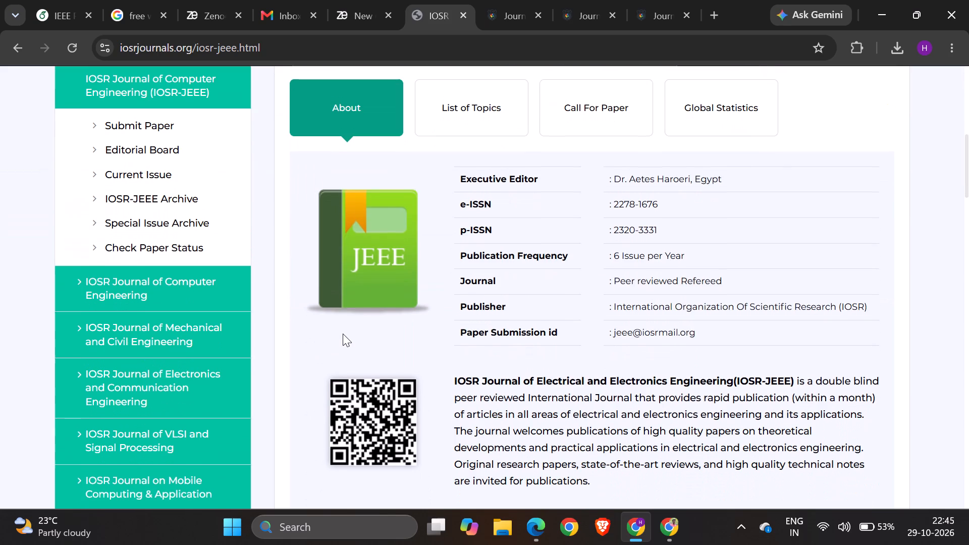
{"action": "scroll", "coordinate": [343, 334], "scroll_direction": "down", "scroll_amount": 1}
{"action": "scroll", "coordinate": [343, 334], "scroll_direction": "up", "scroll_amount": 1}
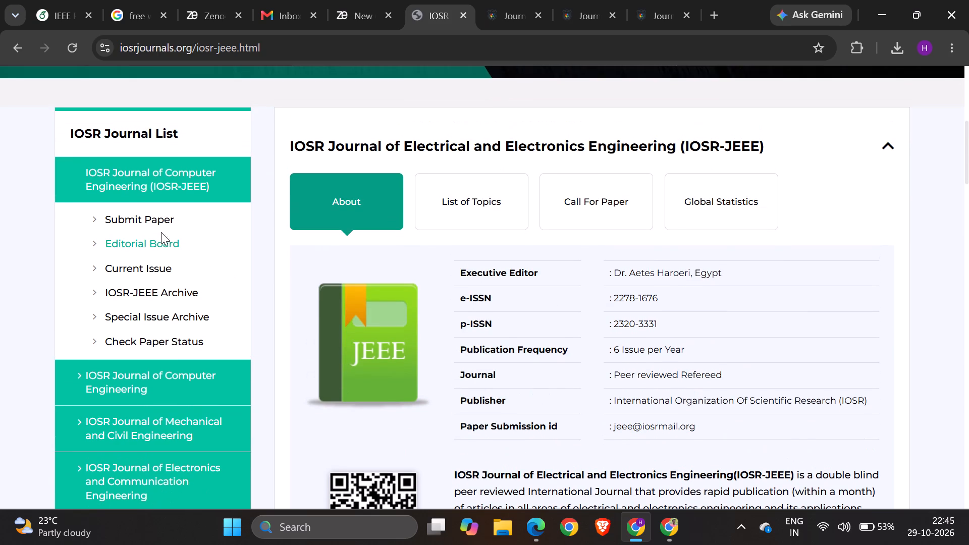
Open the IOSR-JEEE paper submission page and look over the Submit Manuscript form.
{"action": "left_click", "coordinate": [150, 216]}
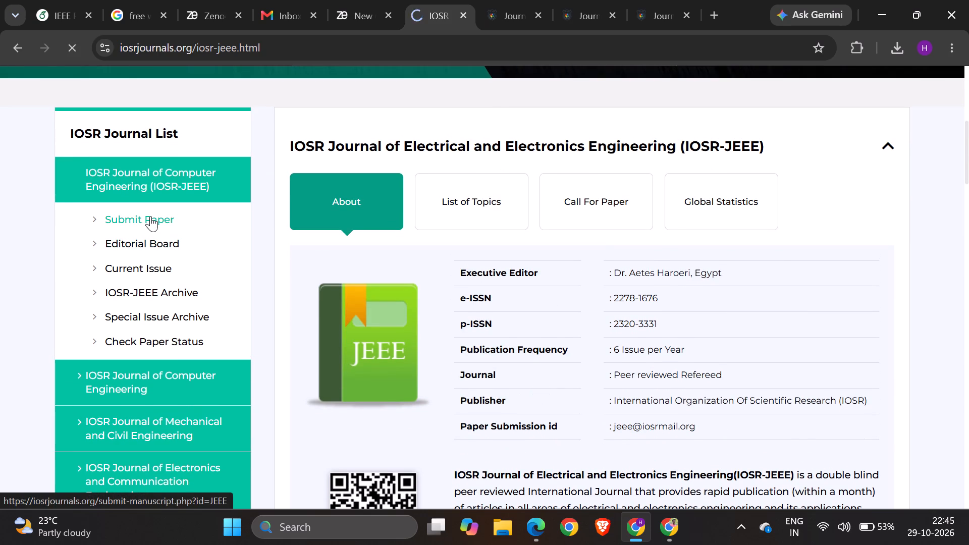
{"action": "scroll", "coordinate": [318, 274], "scroll_direction": "down", "scroll_amount": 6}
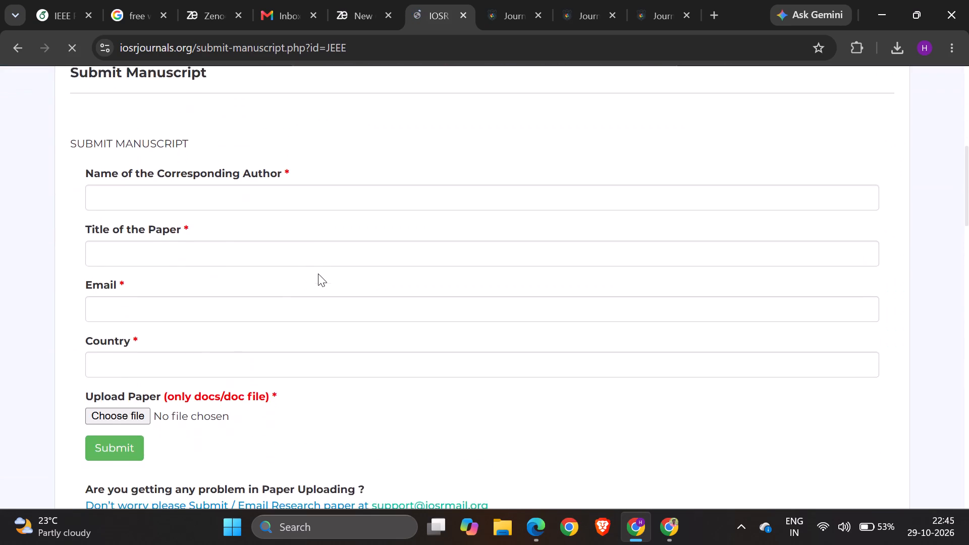
{"action": "scroll", "coordinate": [318, 274], "scroll_direction": "down", "scroll_amount": 1}
{"action": "scroll", "coordinate": [318, 274], "scroll_direction": "up", "scroll_amount": 1}
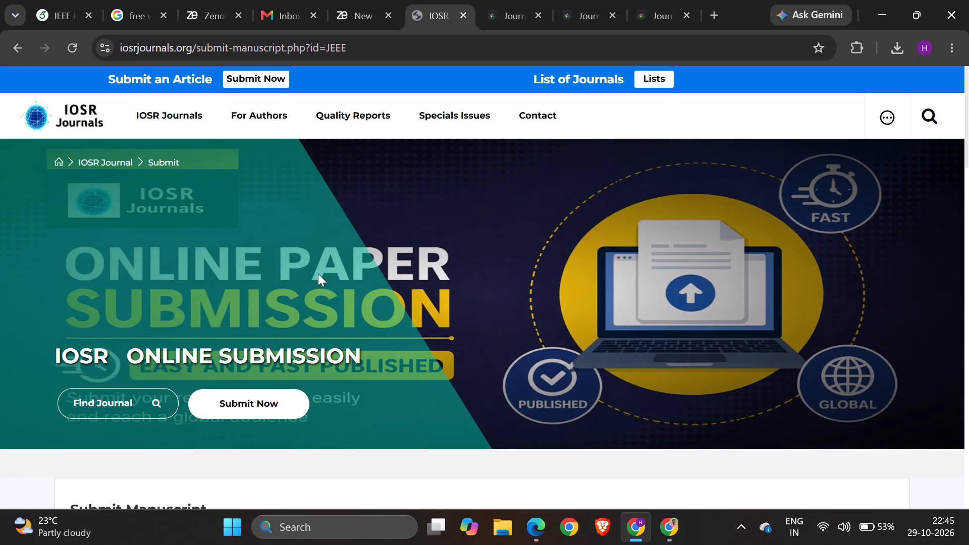
{"action": "scroll", "coordinate": [318, 274], "scroll_direction": "down", "scroll_amount": 3}
{"action": "scroll", "coordinate": [270, 229], "scroll_direction": "up", "scroll_amount": 4}
Fill in the corresponding author's name, email and the country India in the manuscript form using the saved address profile.
{"action": "left_click", "coordinate": [248, 229]}
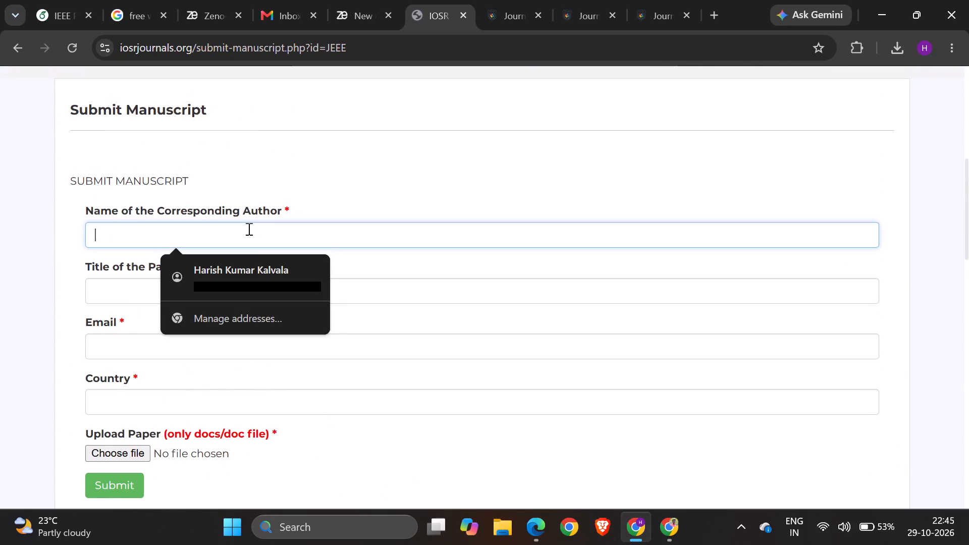
{"action": "left_click", "coordinate": [243, 267]}
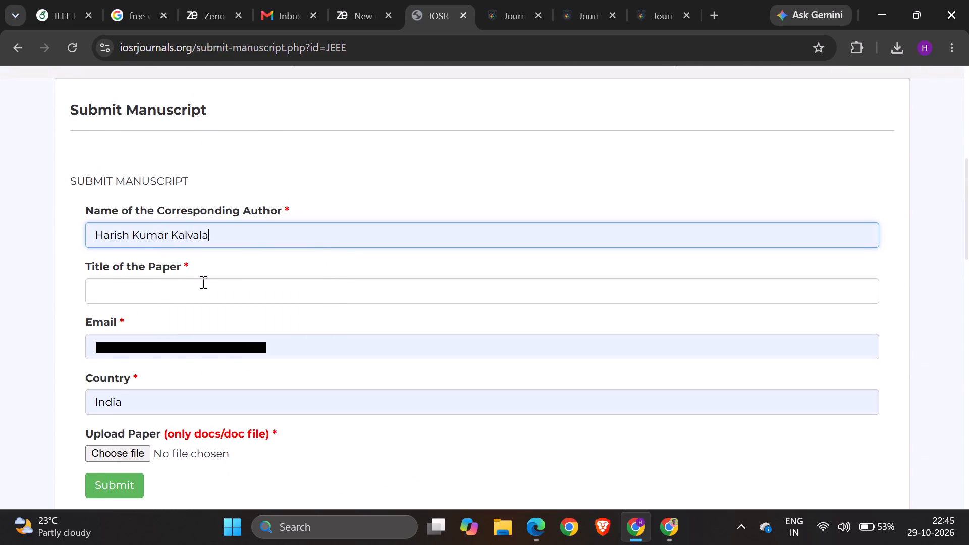
Enter the paper title "Renewable-Driven Wireless Charging Architecture for Electric Vehicles" from the clipboard history.
{"action": "left_click", "coordinate": [183, 292]}
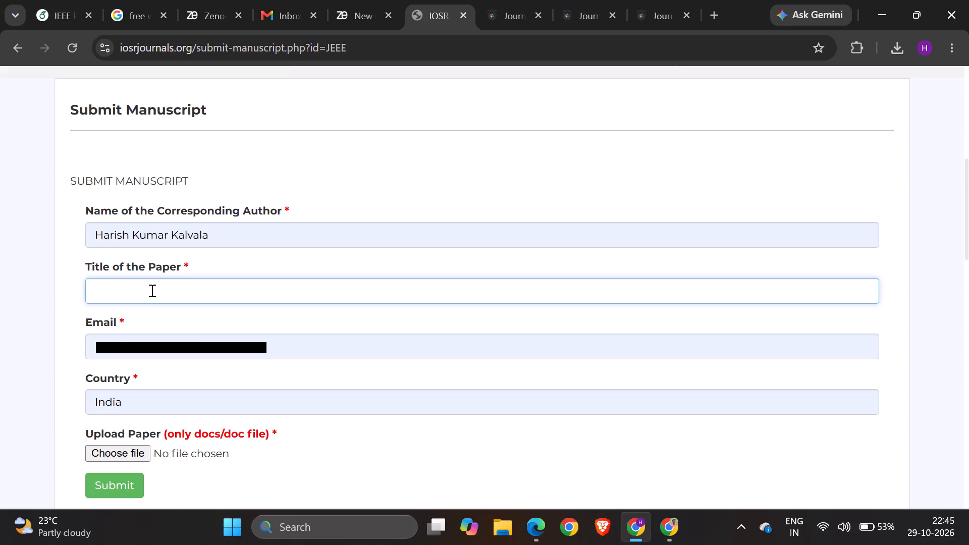
{"action": "key", "text": "super+v"}
{"action": "scroll", "coordinate": [208, 317], "scroll_direction": "down", "scroll_amount": 1}
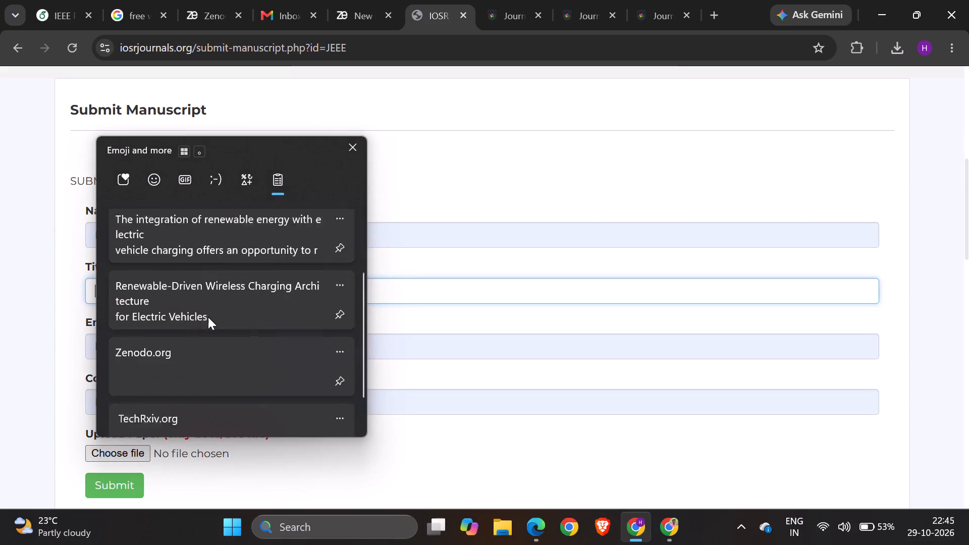
{"action": "scroll", "coordinate": [208, 317], "scroll_direction": "down", "scroll_amount": 1}
{"action": "left_click", "coordinate": [203, 274]}
{"action": "key", "text": "ctrl+v"}
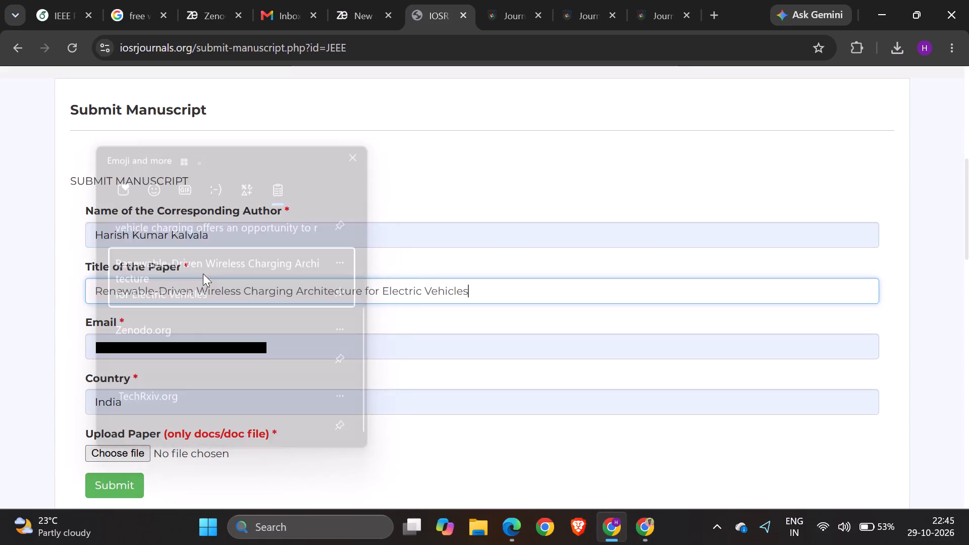